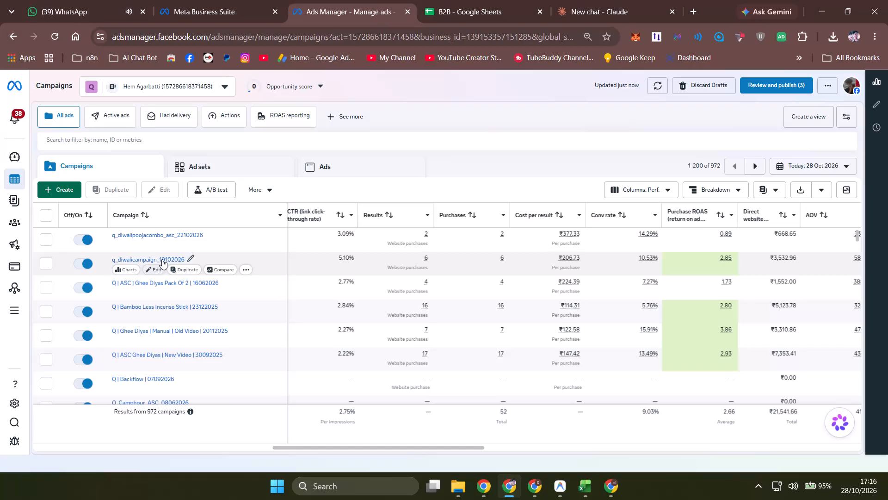
# Open the ads of campaign q_diwalicampaign_19102026 and review their performance metrics, from amount spent to purchases and checkouts initiated.
pyautogui.click(162, 259)
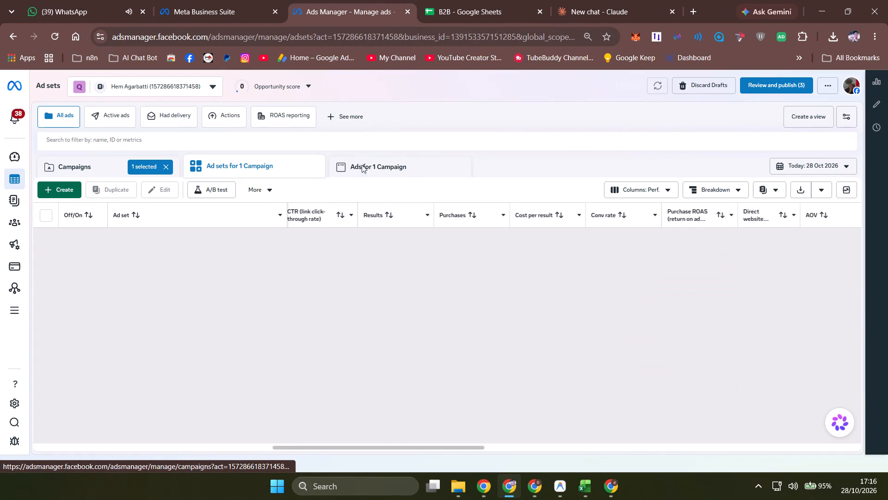
pyautogui.tripleClick(389, 160)
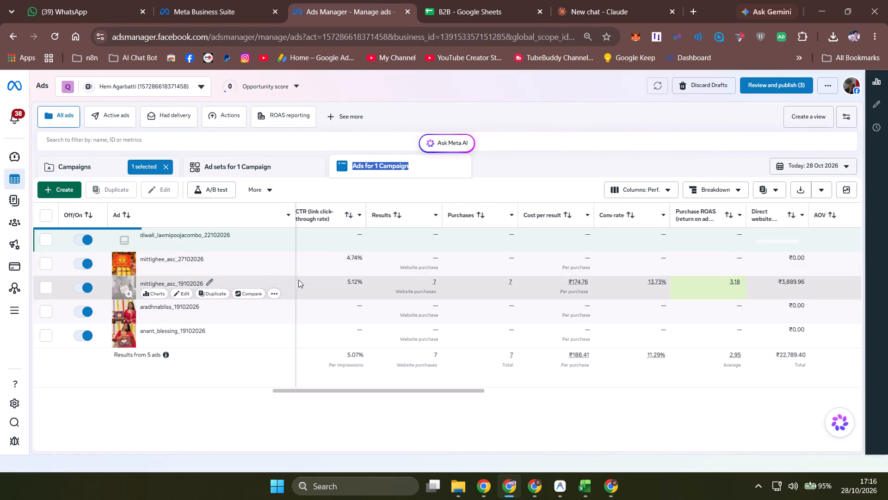
pyautogui.moveTo(425, 391); pyautogui.dragTo(275, 394)
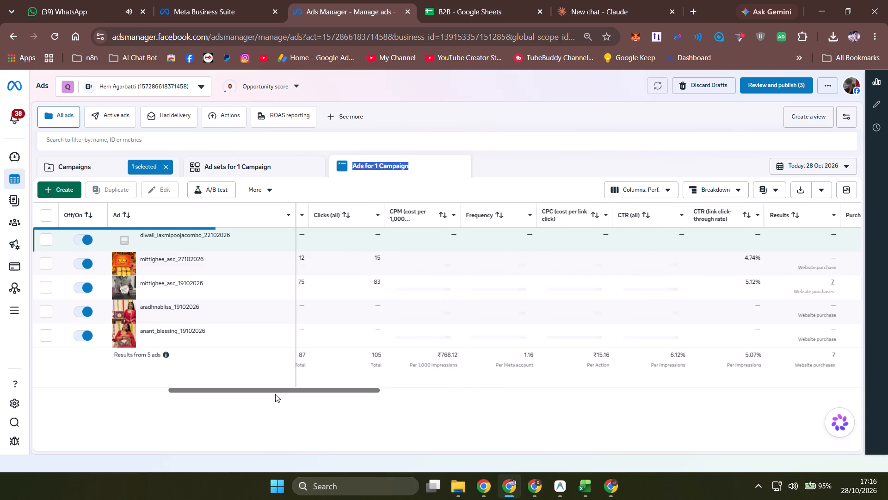
pyautogui.moveTo(275, 394); pyautogui.dragTo(381, 393)
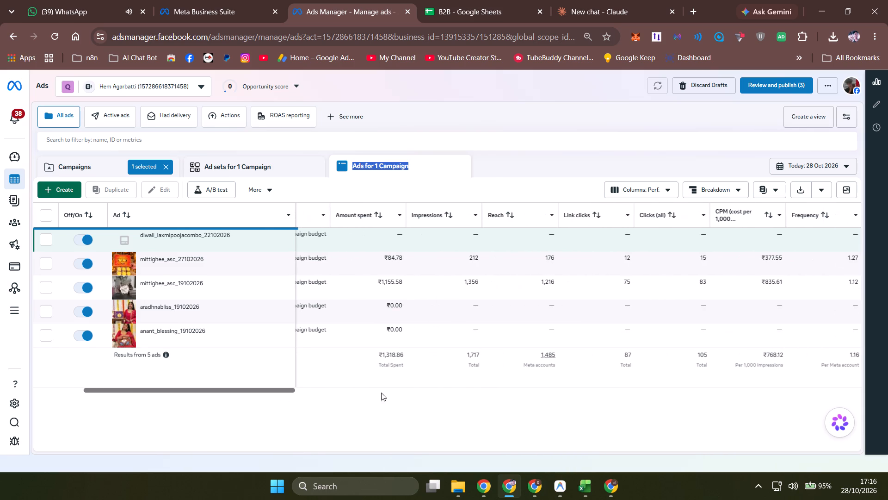
pyautogui.moveTo(381, 393); pyautogui.dragTo(541, 391)
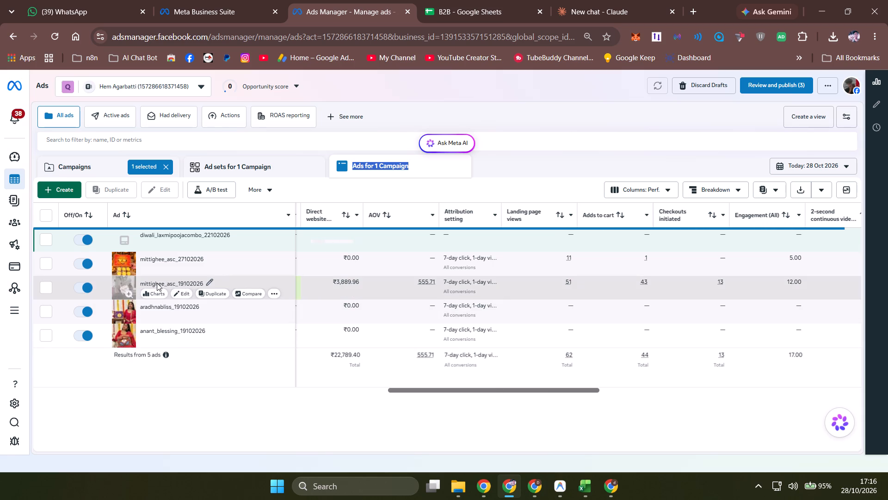
# Open the ad mittighee_asc_19102026 for editing.
pyautogui.click(177, 293)
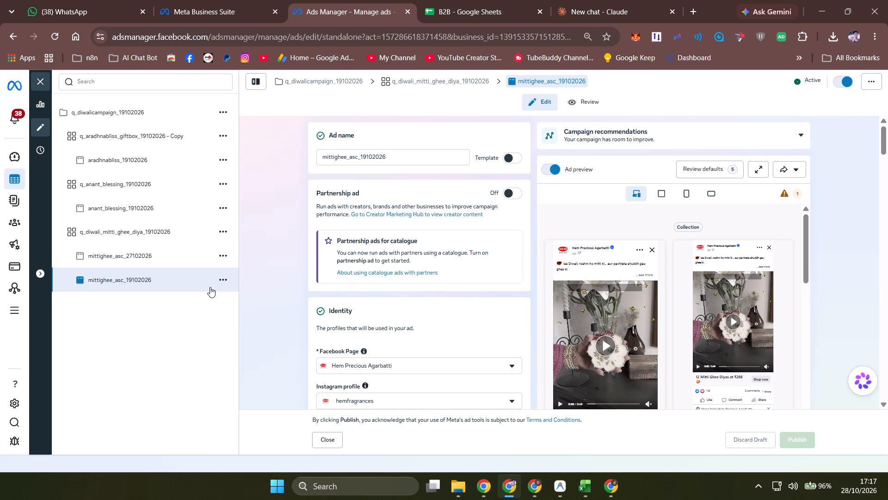
# Play the ad's Facebook Feed video preview, skip ahead to its closing scenes to review the creative, and pause it.
pyautogui.click(600, 343)
pyautogui.scroll(-2, 708, 284)
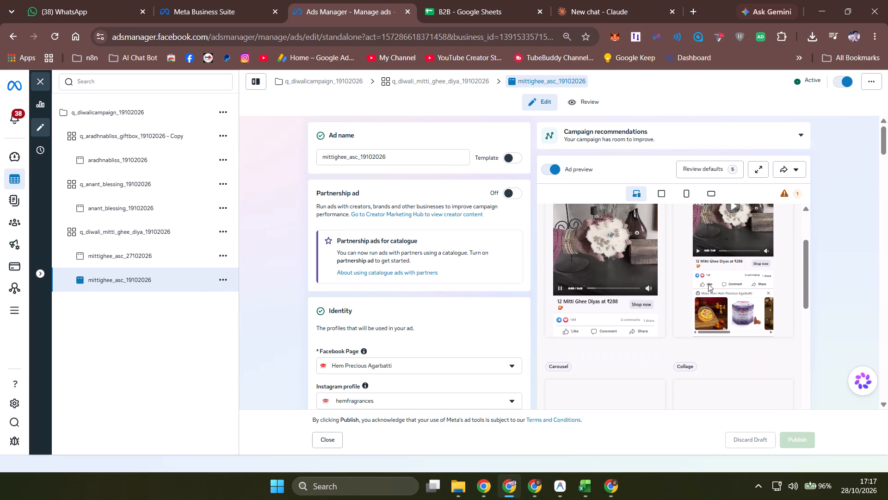
pyautogui.scroll(1, 681, 281)
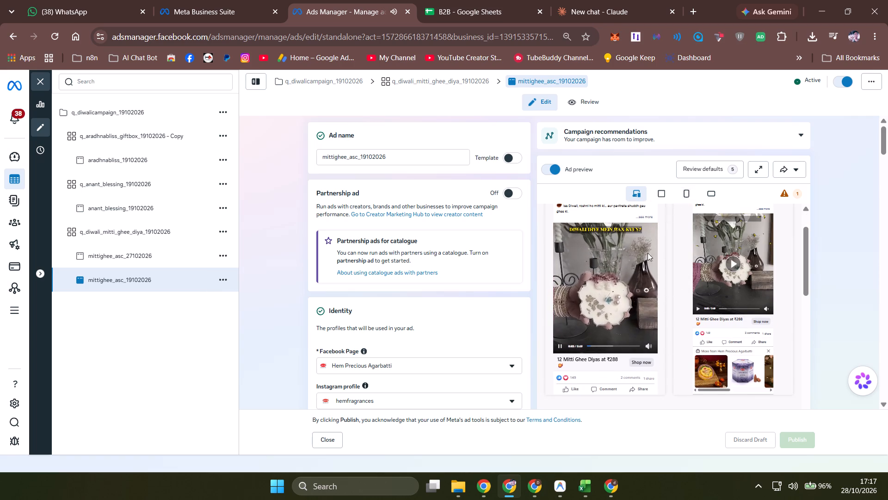
pyautogui.click(613, 342)
pyautogui.click(611, 346)
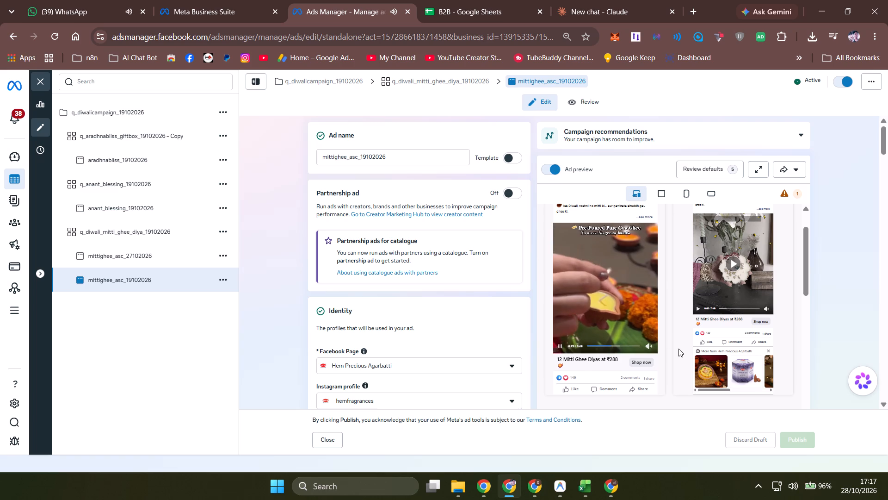
pyautogui.scroll(1, 665, 381)
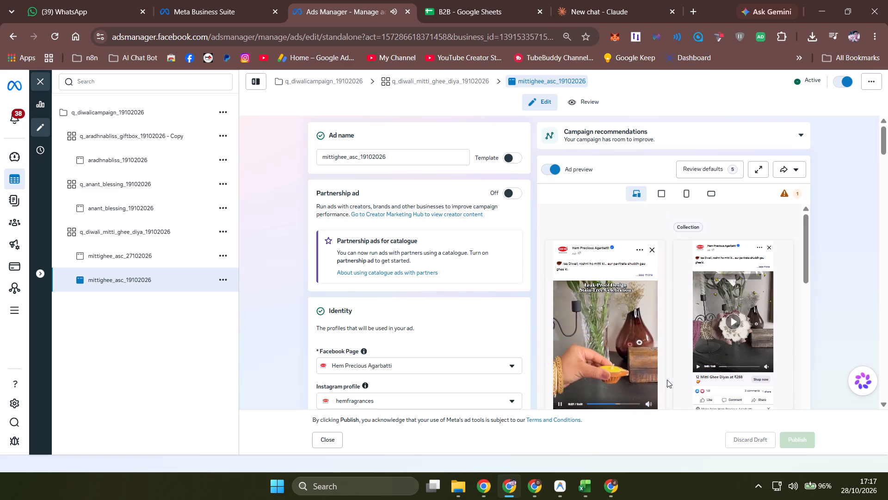
pyautogui.click(626, 403)
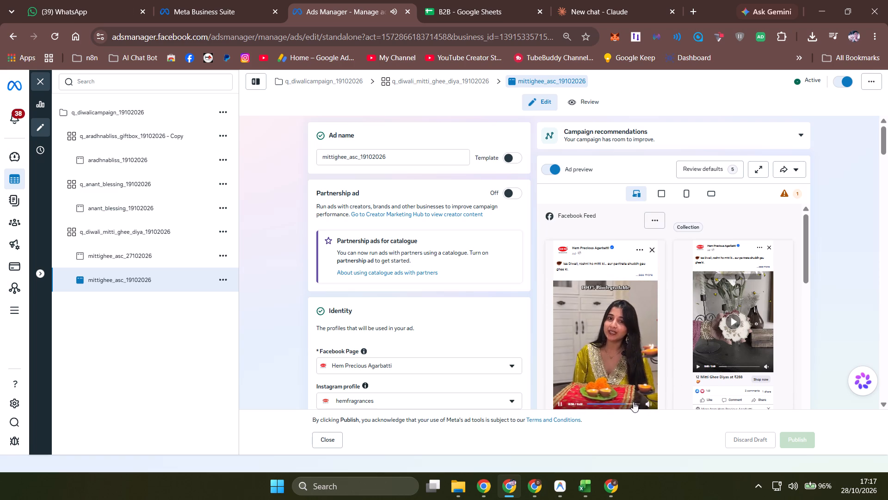
pyautogui.click(634, 401)
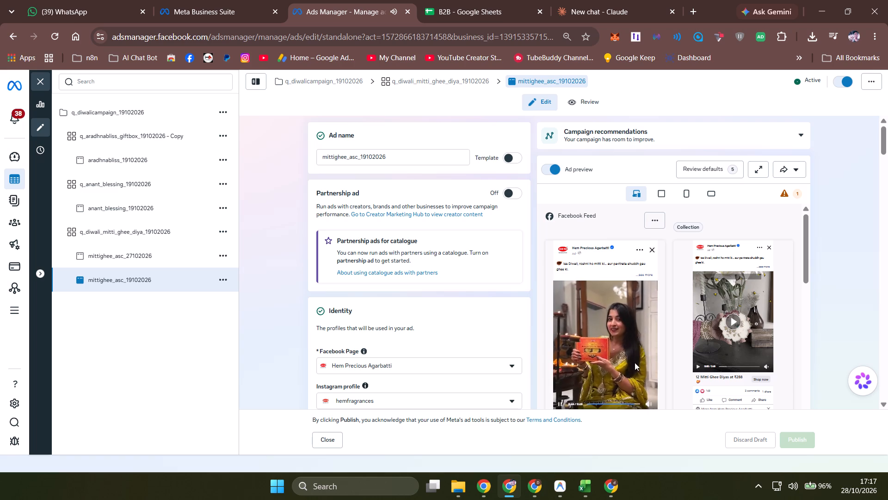
pyautogui.scroll(-1, 635, 362)
pyautogui.scroll(1, 635, 361)
pyautogui.scroll(-1, 635, 361)
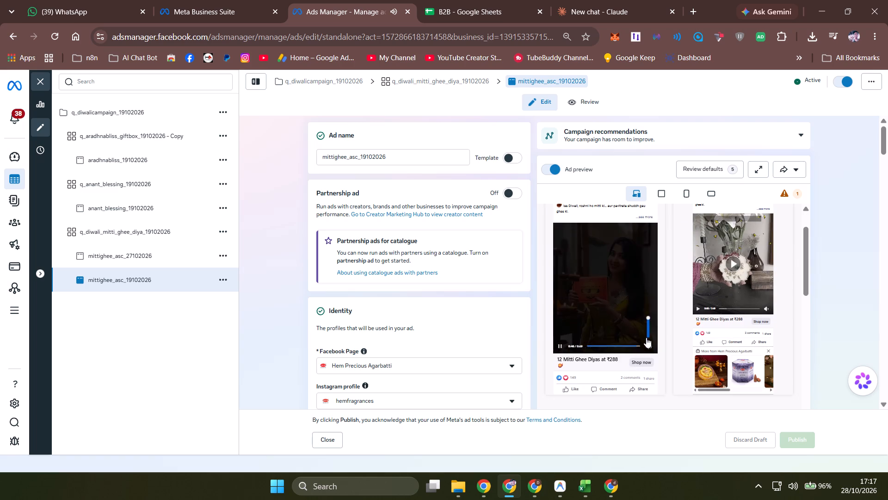
pyautogui.click(561, 347)
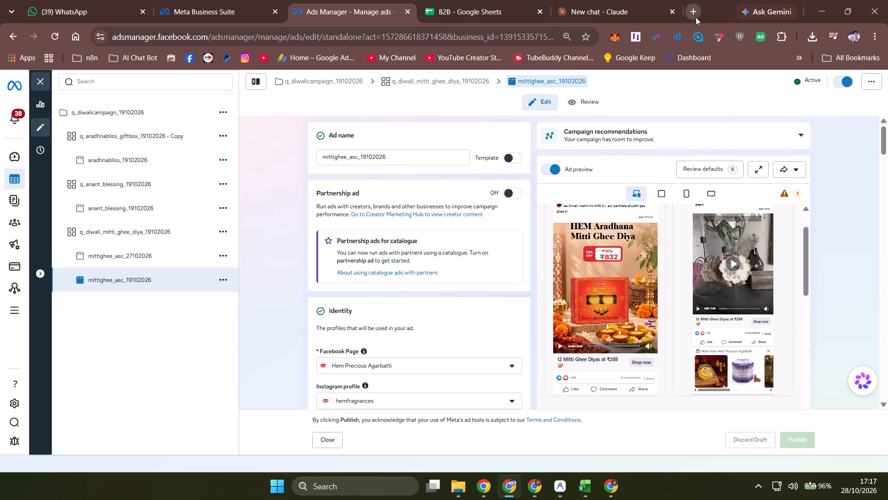
# Open the ad's website URL from its destination settings to view the HEM Aradhana Mitti Ghee Diya product page.
pyautogui.scroll(3, 535, 215)
pyautogui.scroll(-4, 446, 262)
pyautogui.scroll(-8, 509, 328)
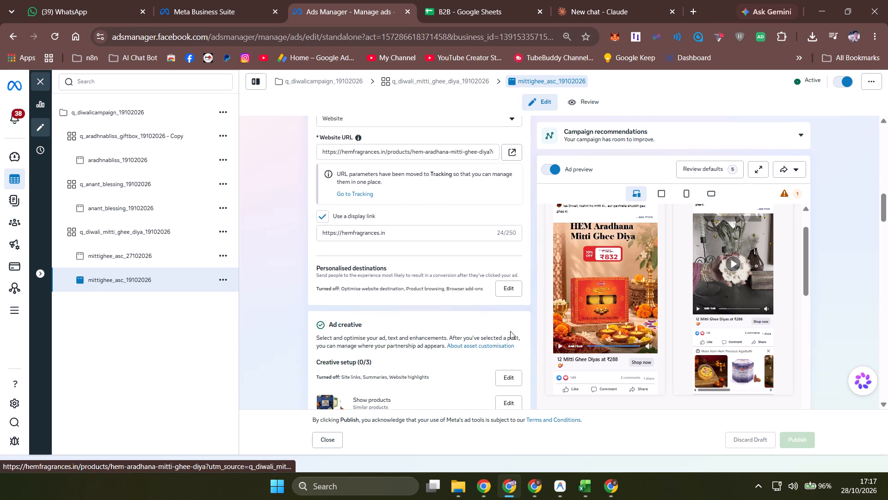
pyautogui.click(507, 157)
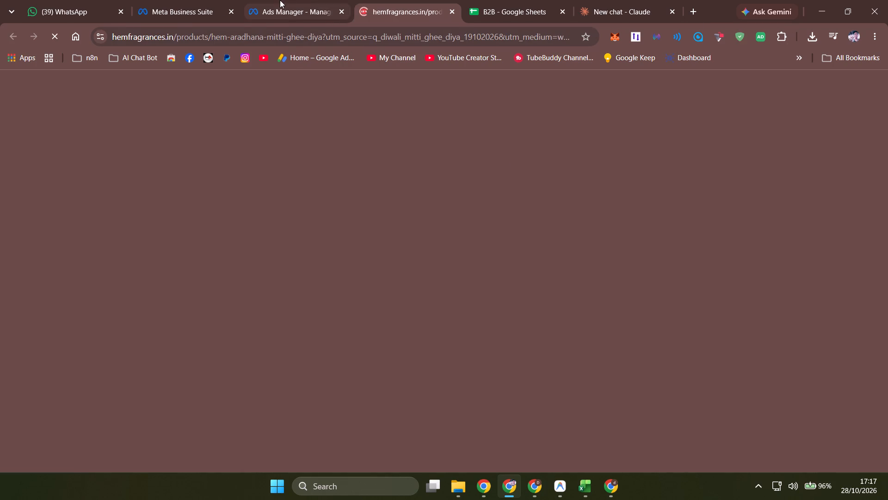
pyautogui.click(280, 0)
pyautogui.click(430, 0)
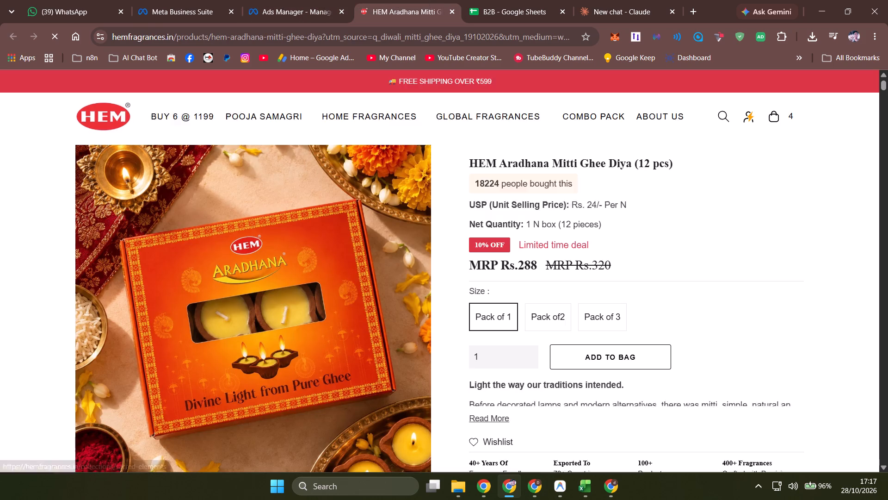
# Select the Pack of 2 size option on the product page to check that variant's offer.
pyautogui.click(531, 355)
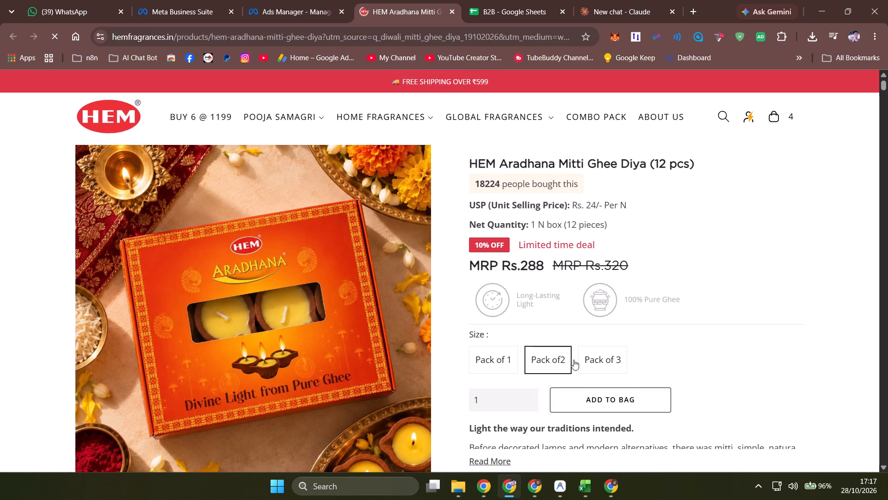
# Check the prices of Pack of 1 and Pack of 2 on the HEM Aradhana Mitti Ghee Diya product page.
pyautogui.click(577, 349)
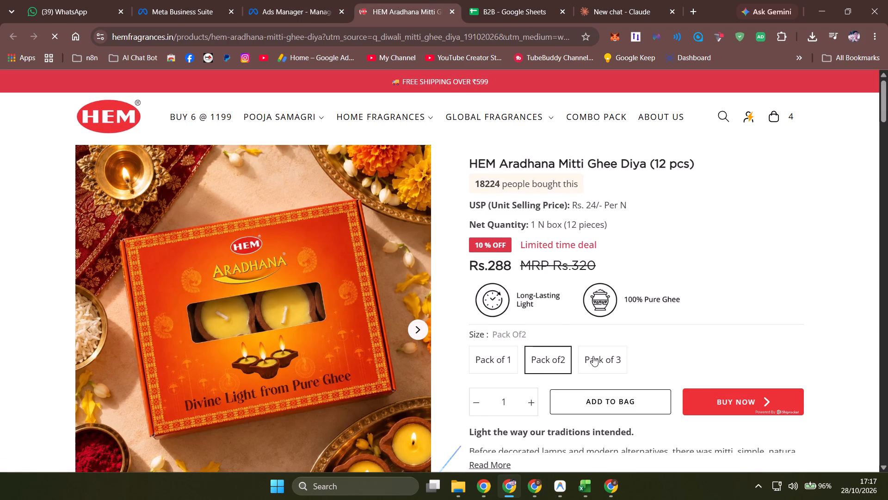
pyautogui.click(504, 362)
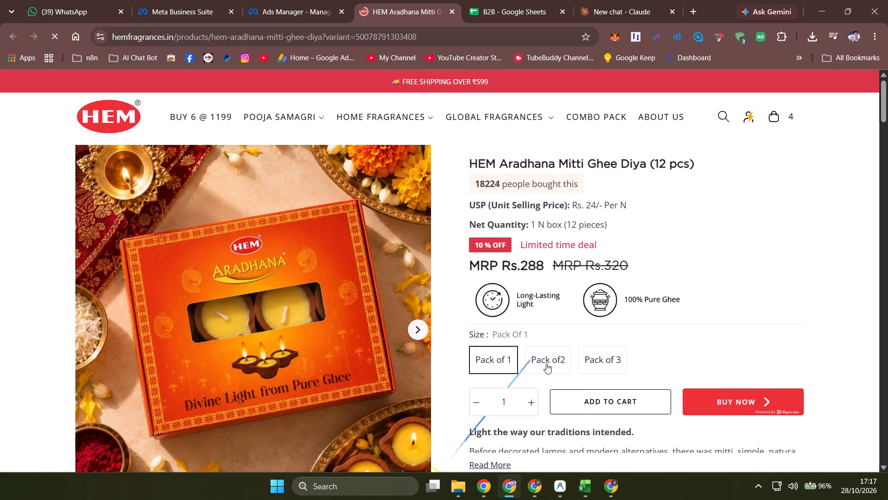
pyautogui.click(546, 363)
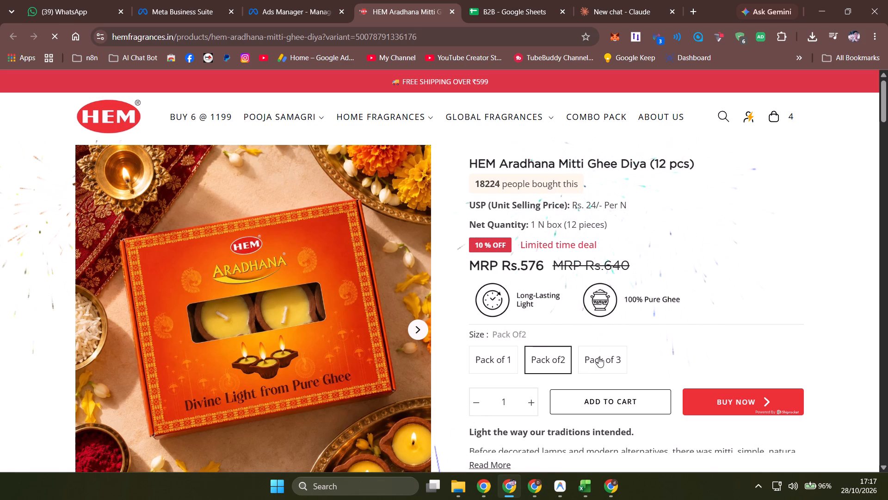
# Select the Pack of 3 size, copy its discounted price, and return to the ad editor in Ads Manager.
pyautogui.click(600, 359)
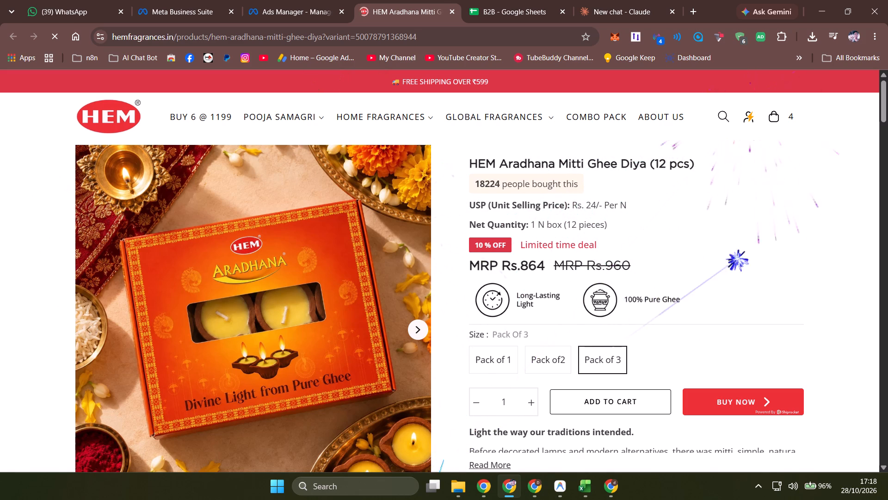
pyautogui.doubleClick(525, 268)
pyautogui.hotkey('ctrl', 'c')
pyautogui.hotkey('ctrl', 'c')
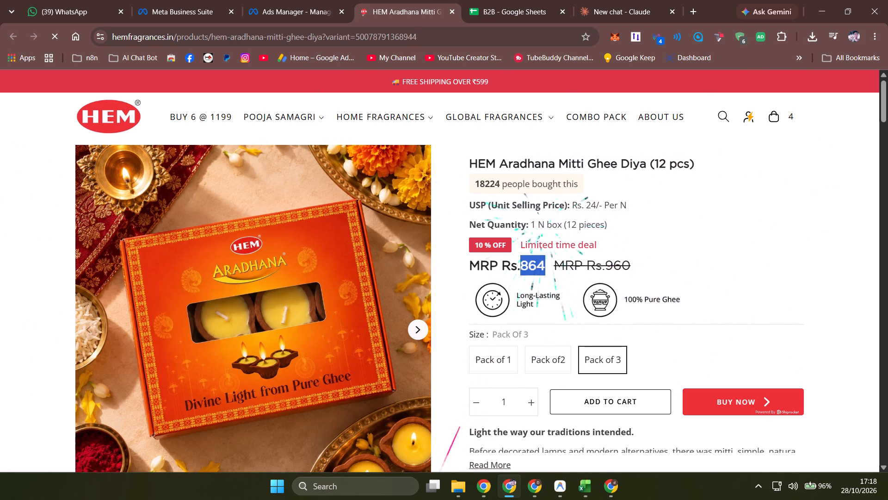
pyautogui.hotkey('ctrl', 'c')
pyautogui.hotkey('ctrl', 'c')
pyautogui.hotkey('ctrl', 'c')
pyautogui.hotkey('ctrl', 'c')
pyautogui.click(313, 0)
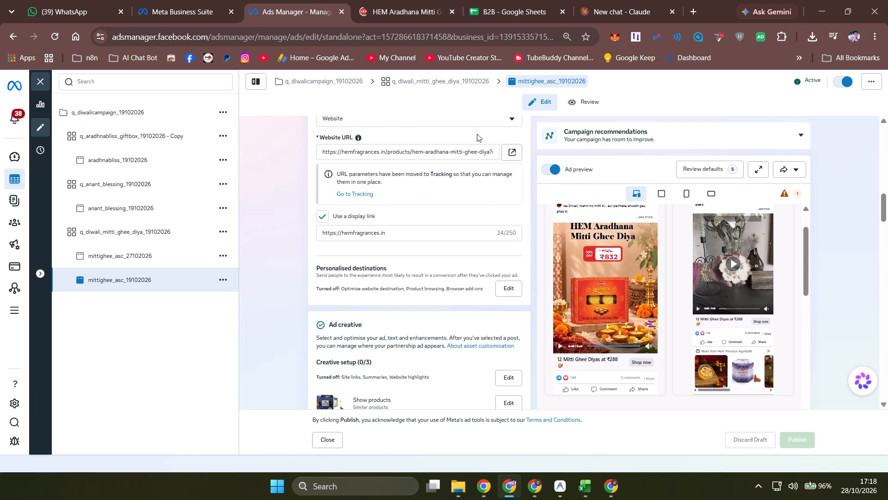
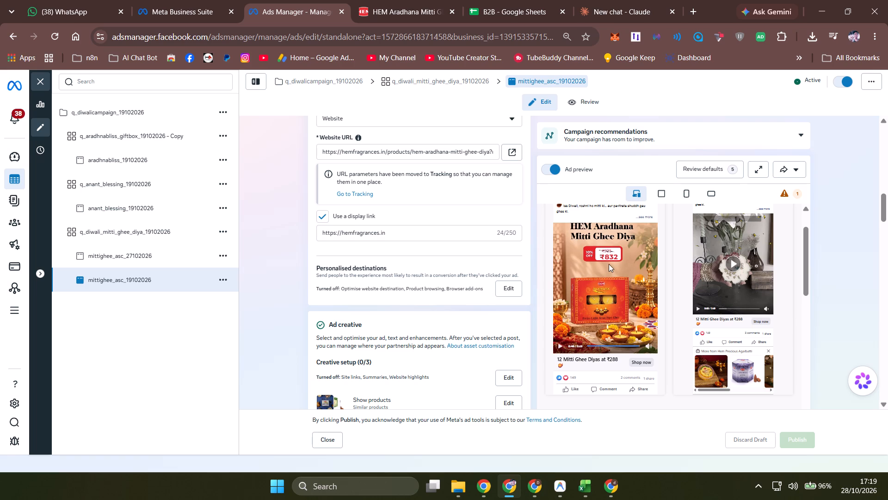
# Compare the Pack of 3 discounted price on the HEM Aradhana Mitti Ghee Diya product page with the price shown in the ad preview.
pyautogui.click(395, 0)
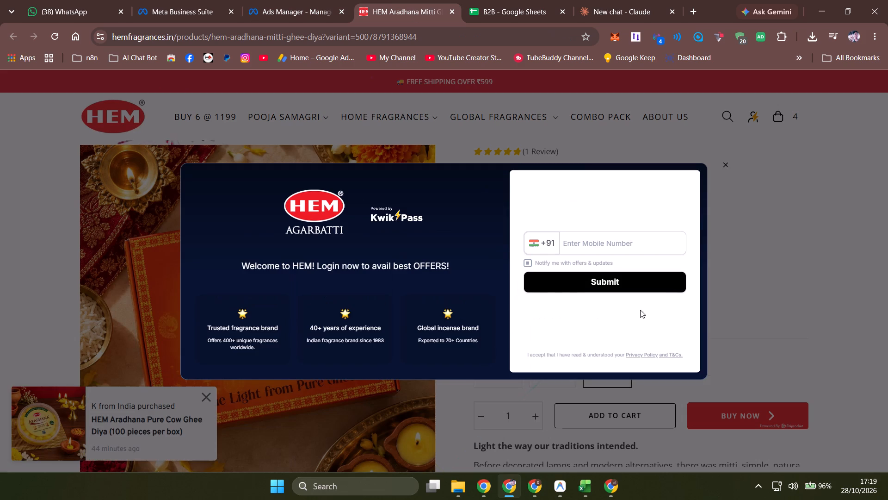
pyautogui.click(729, 164)
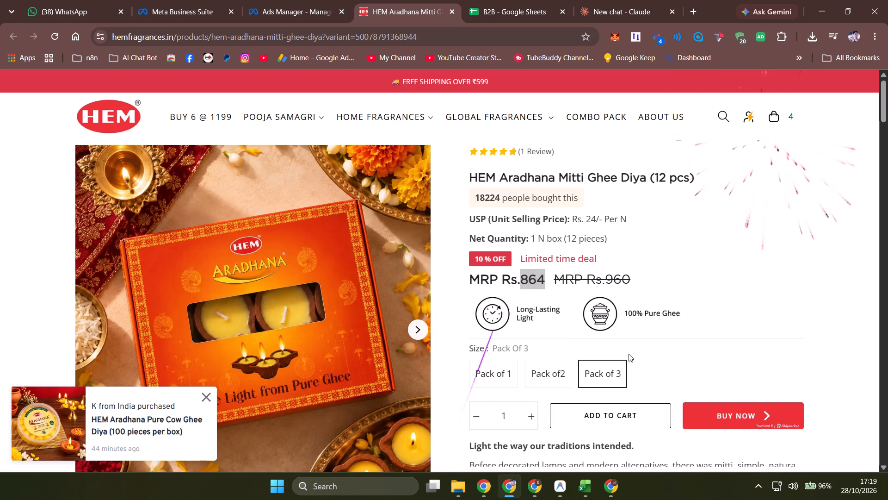
pyautogui.click(210, 394)
pyautogui.moveTo(518, 281); pyautogui.dragTo(556, 283)
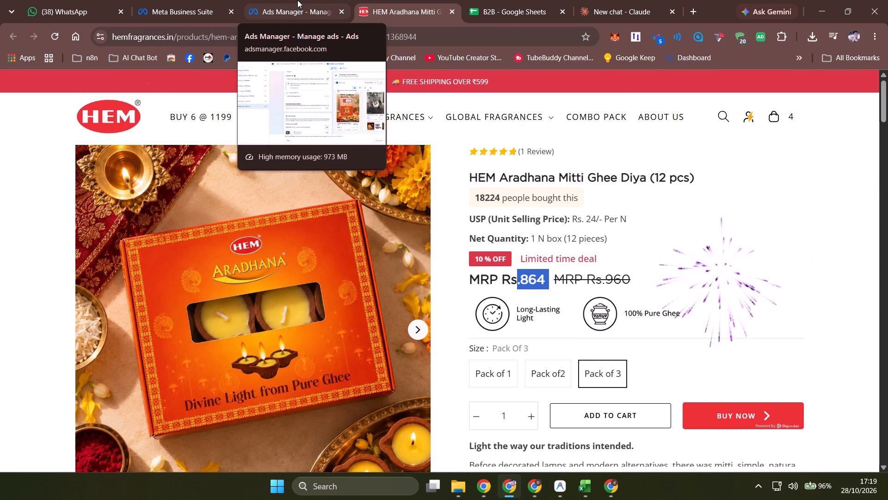
pyautogui.click(304, 10)
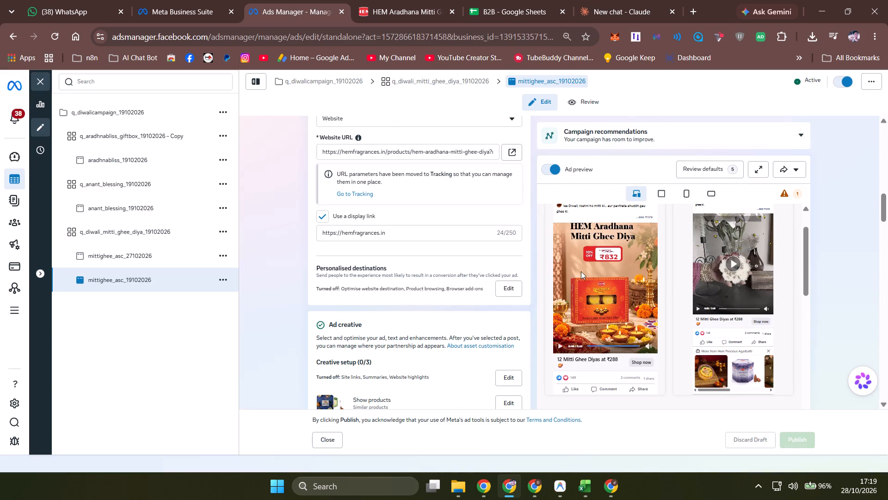
pyautogui.click(387, 0)
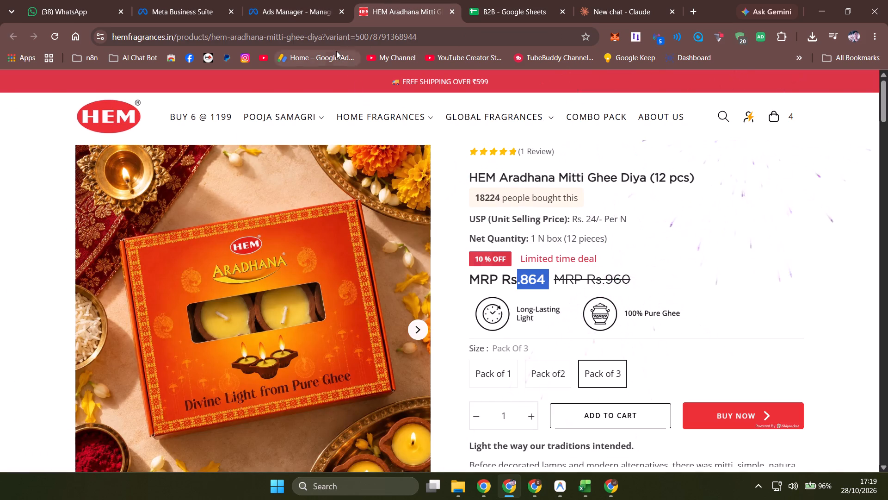
pyautogui.click(321, 11)
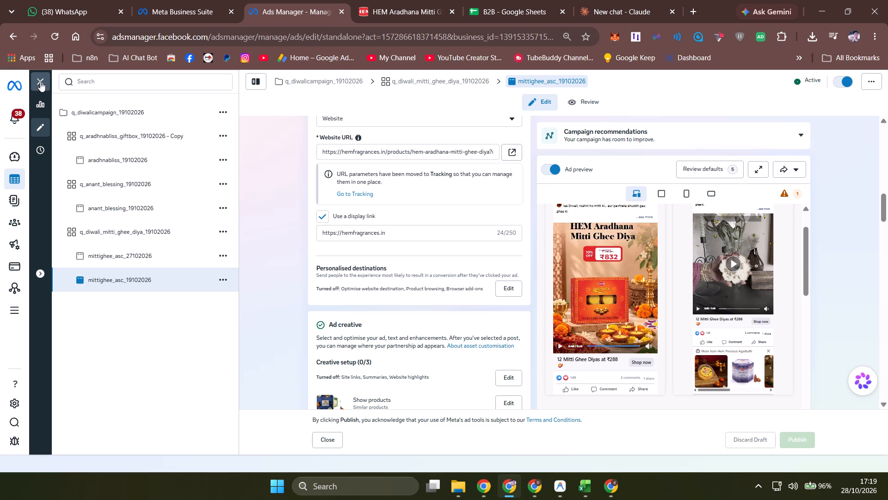
# Close the ad editor and deselect the ad mittighee_asc_19102026 in the ads list.
pyautogui.click(40, 81)
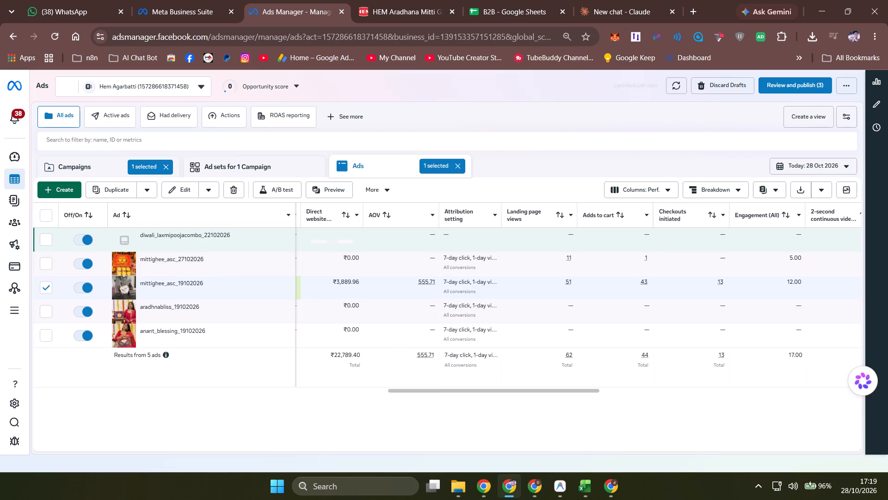
pyautogui.click(48, 290)
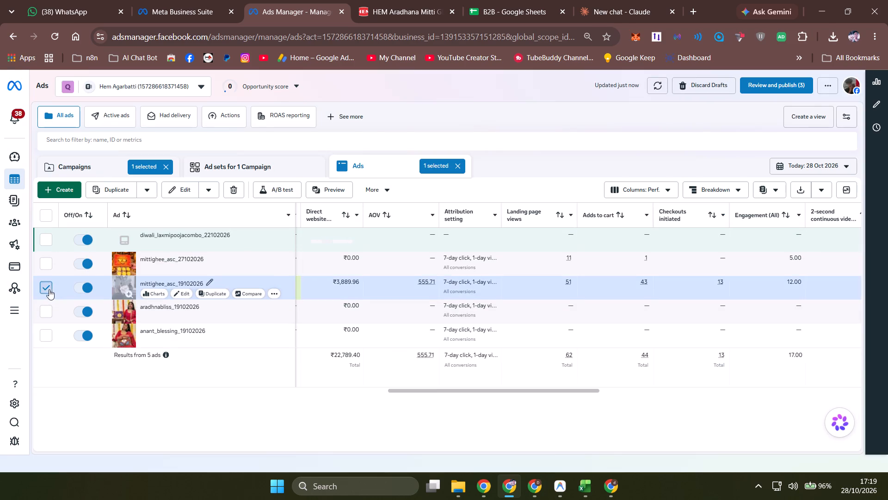
# Review the metrics of the Diwali campaign's ads and of the campaigns list, including budget, amount spent, purchases, cost per result and purchase ROAS.
pyautogui.moveTo(437, 391); pyautogui.dragTo(219, 384)
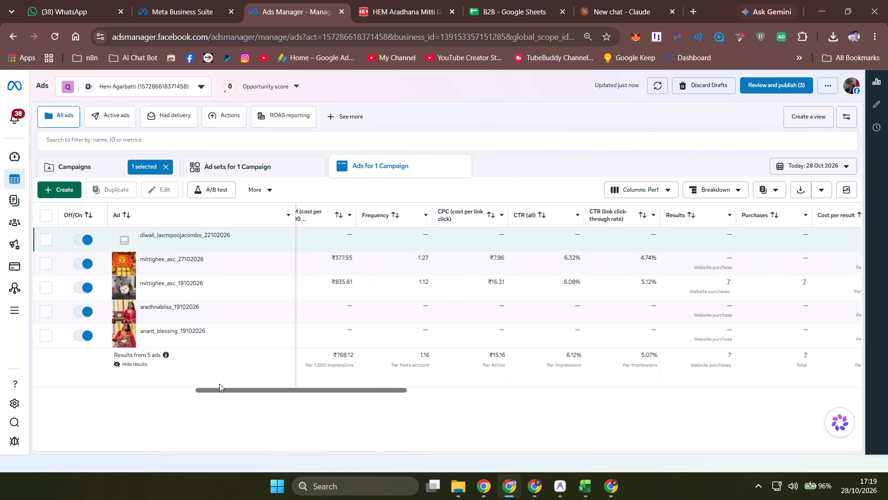
pyautogui.moveTo(219, 384); pyautogui.dragTo(62, 370)
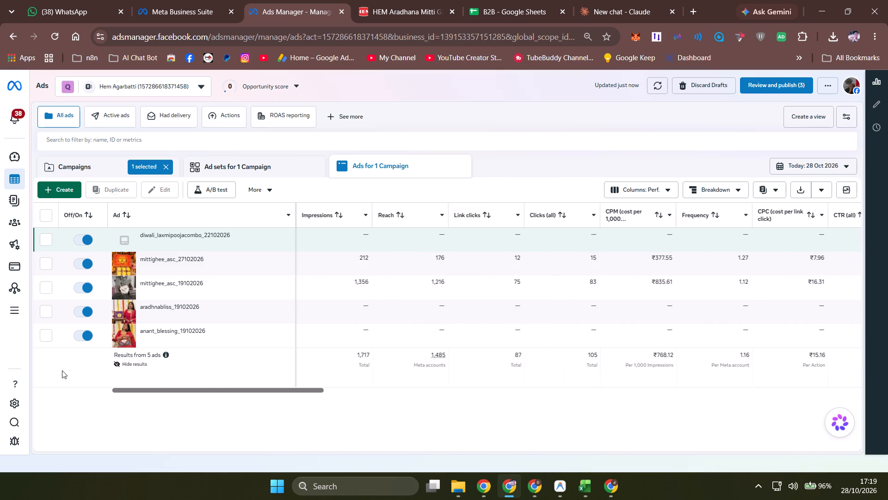
pyautogui.moveTo(62, 370); pyautogui.dragTo(0, 348)
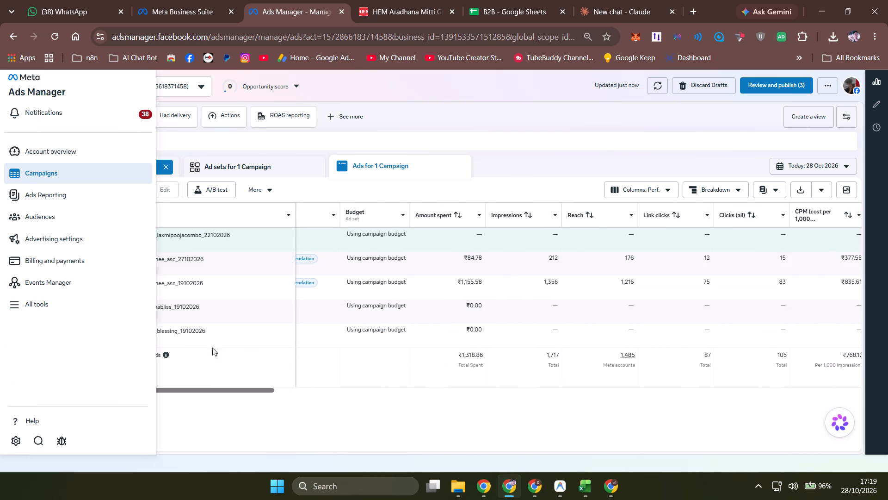
pyautogui.moveTo(247, 394); pyautogui.dragTo(81, 392)
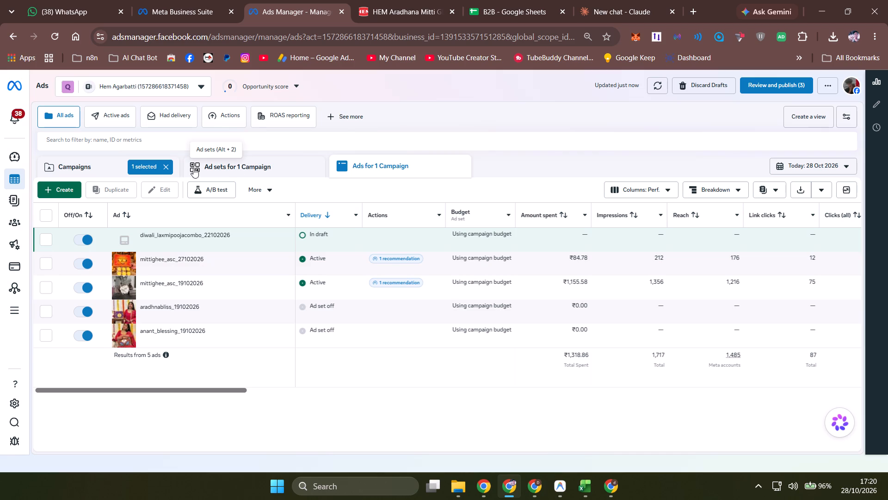
pyautogui.click(93, 164)
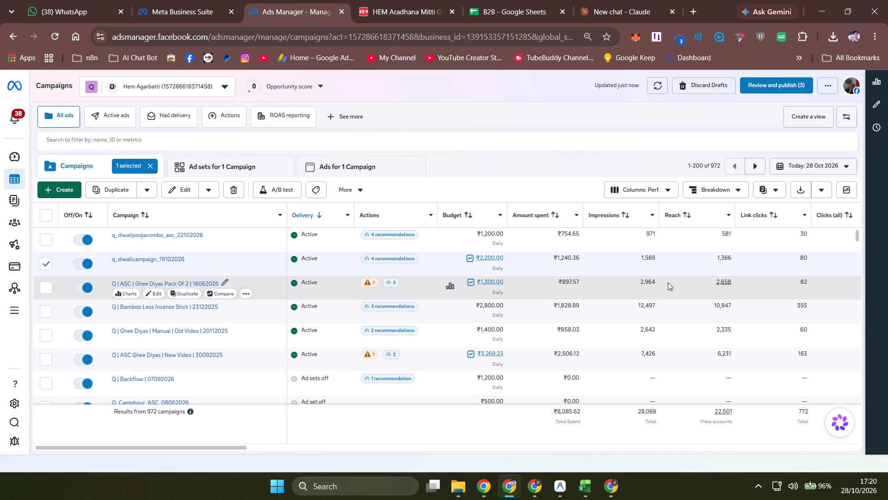
pyautogui.moveTo(207, 447); pyautogui.dragTo(293, 452)
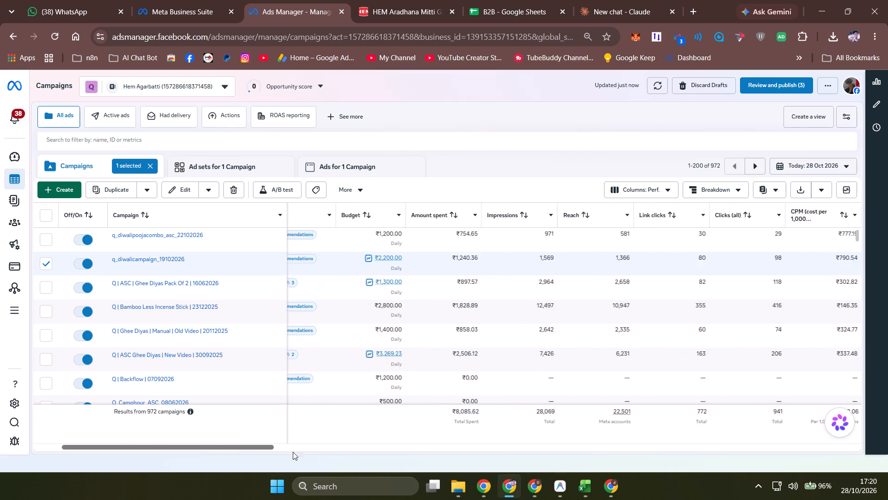
pyautogui.moveTo(293, 452); pyautogui.dragTo(467, 467)
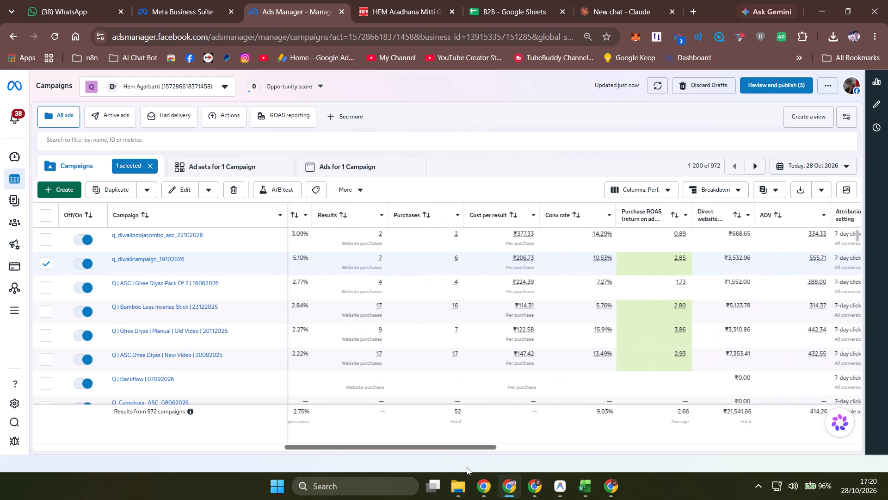
pyautogui.moveTo(467, 467); pyautogui.dragTo(0, 405)
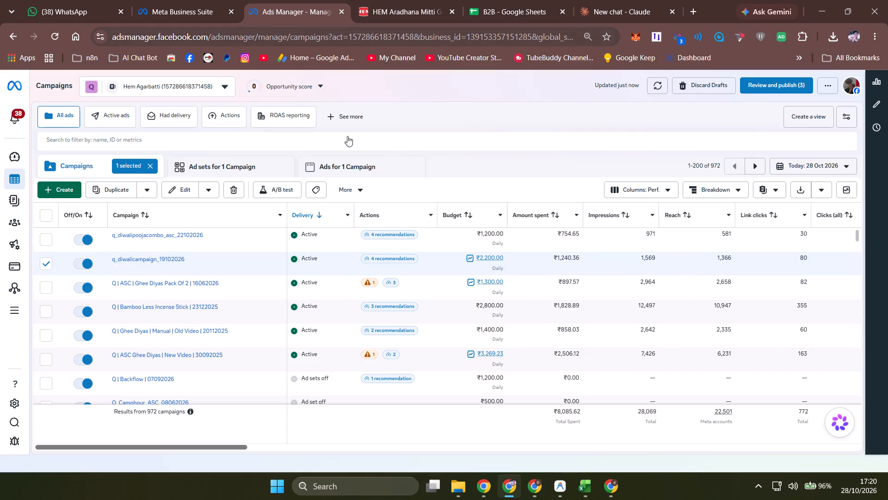
# Calculate a 30% increase on the 2200 budget using the browser's address bar.
pyautogui.click(265, 36)
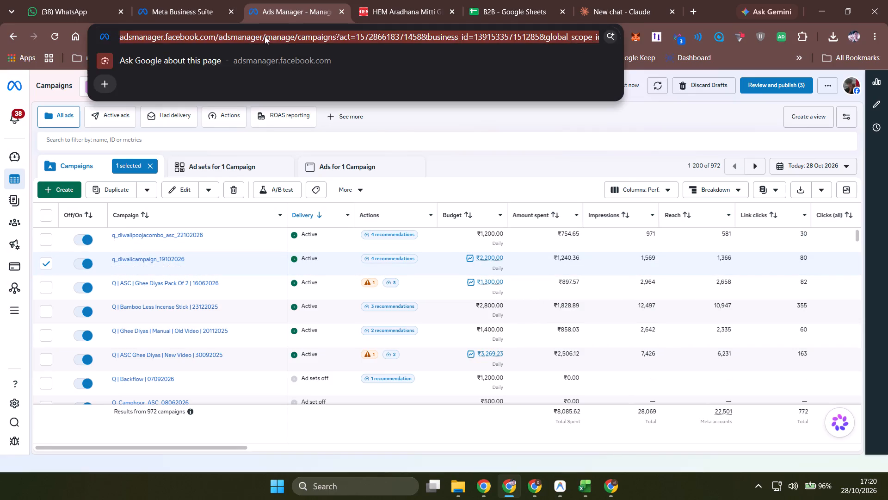
pyautogui.write('2200')
pyautogui.write('+30')
pyautogui.hotkey('shift', '%')
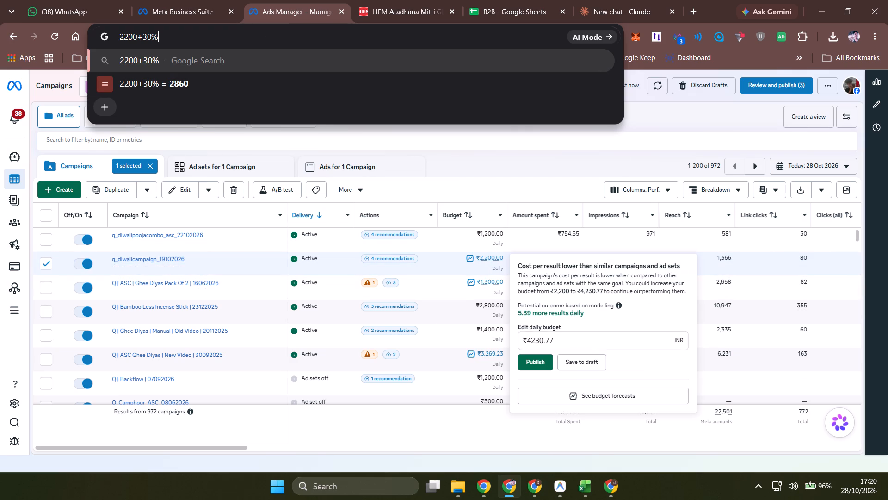
# Set the daily budget of campaign q_diwalicampaign_19102026 to ₹2700 and publish the change.
pyautogui.moveTo(555, 340); pyautogui.dragTo(520, 337)
pyautogui.click(527, 339)
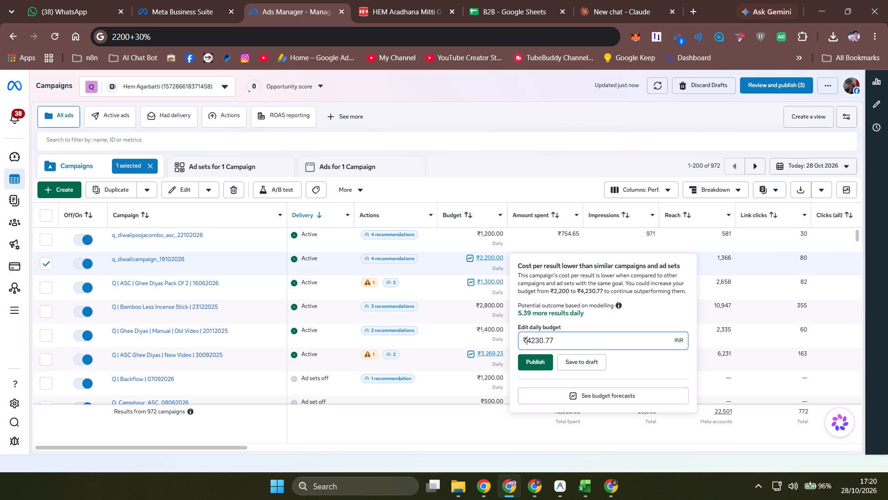
pyautogui.moveTo(527, 339); pyautogui.dragTo(564, 340)
pyautogui.write('2700')
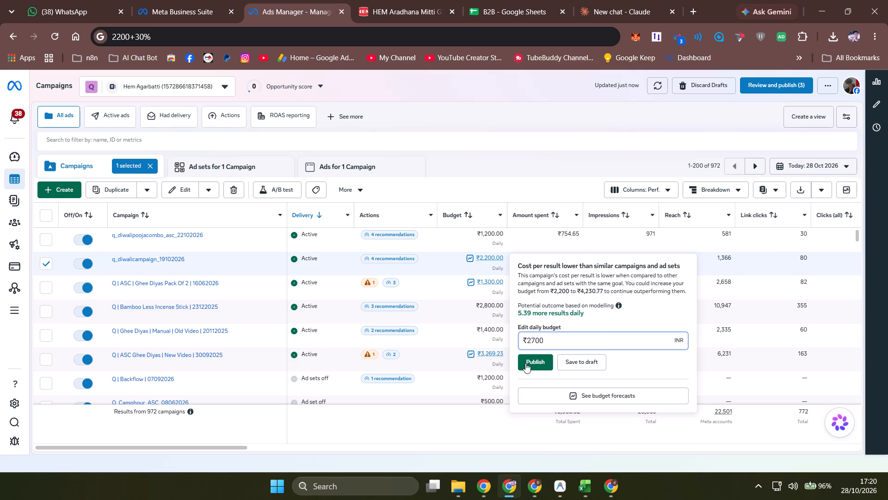
pyautogui.click(527, 363)
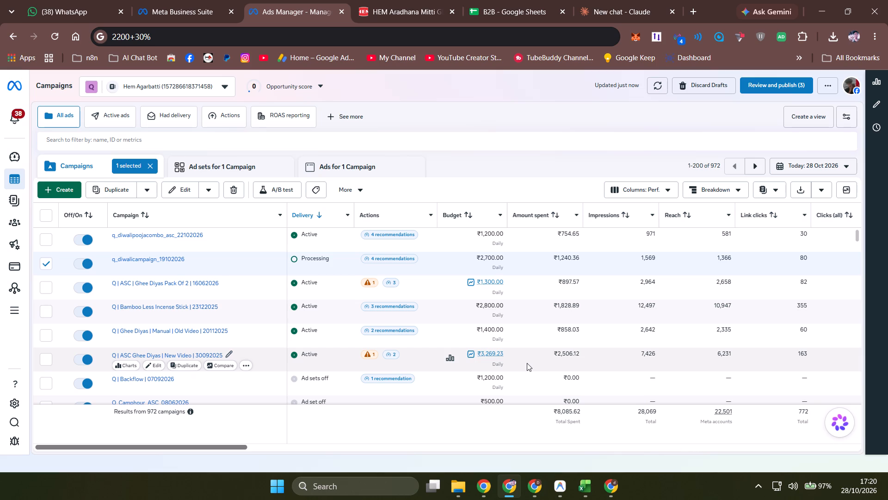
pyautogui.press('+')
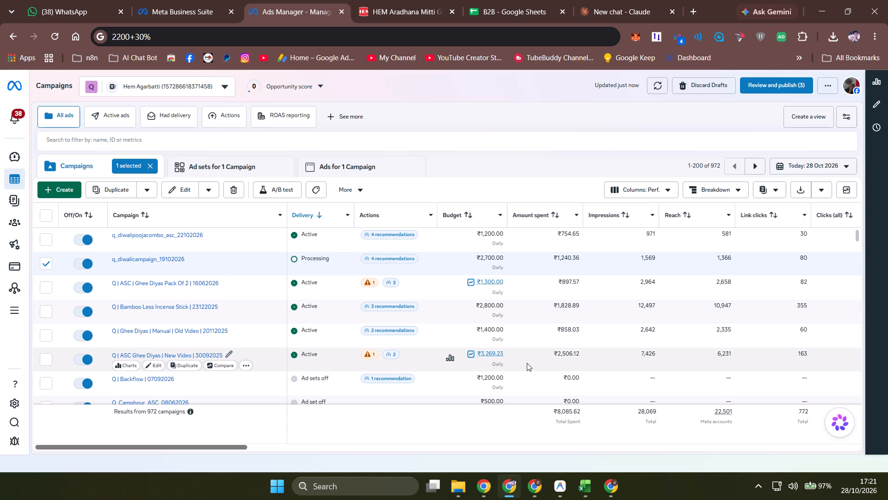
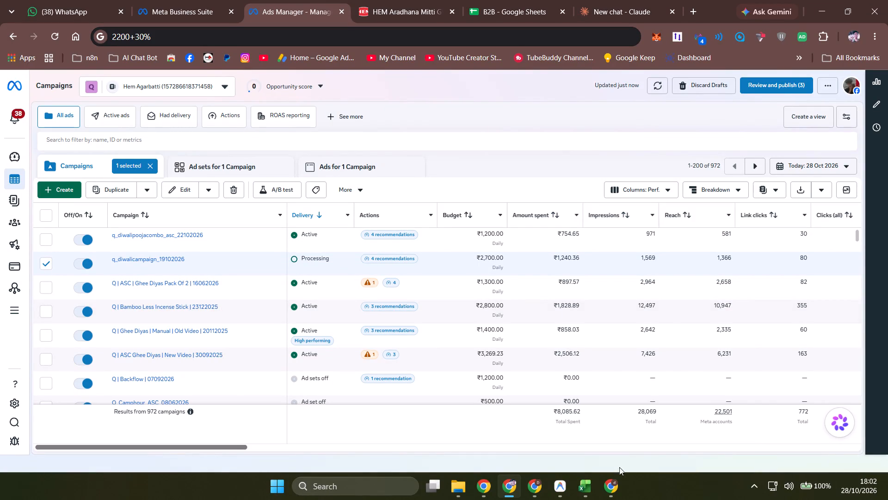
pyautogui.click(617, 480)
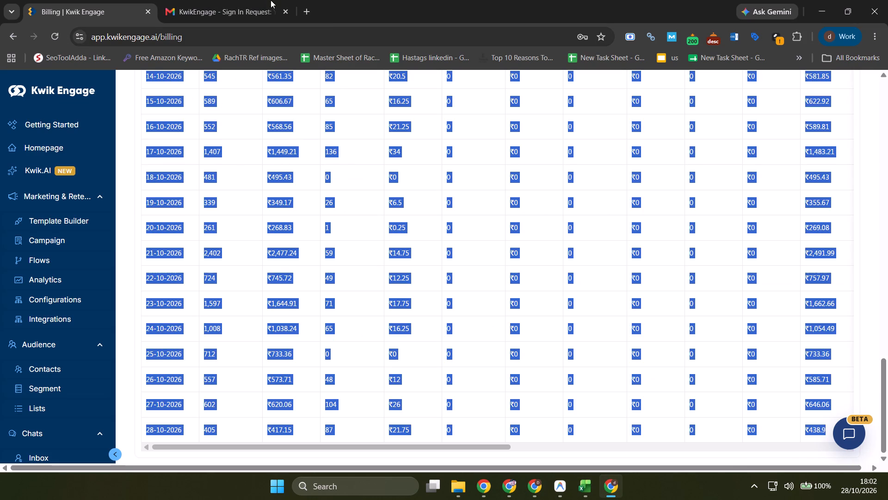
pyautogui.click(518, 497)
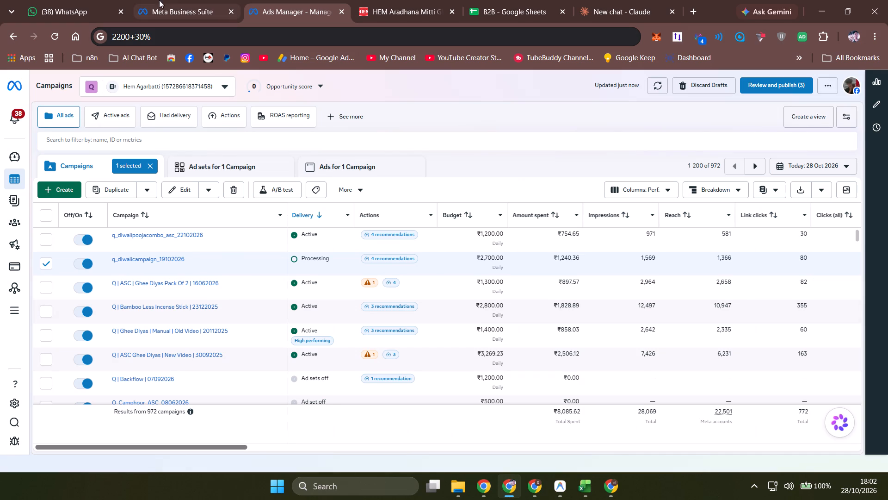
# Open the HEM Agarbatti performance dashboard at signalquantastic.vercel.app/hem in a new browser tab.
pyautogui.click(686, 10)
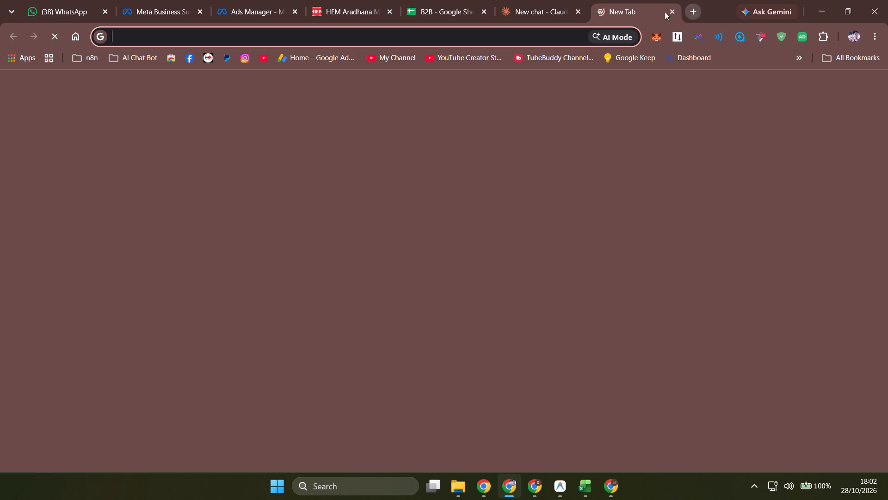
pyautogui.click(334, 37)
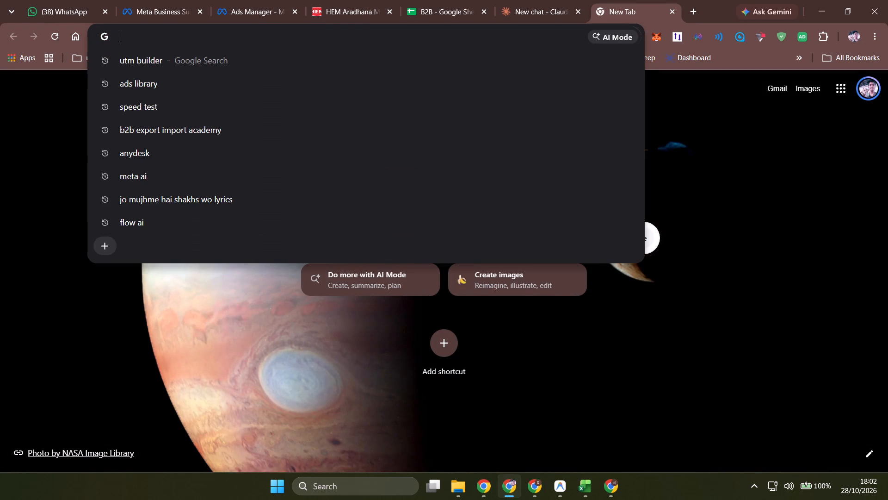
pyautogui.press('c')
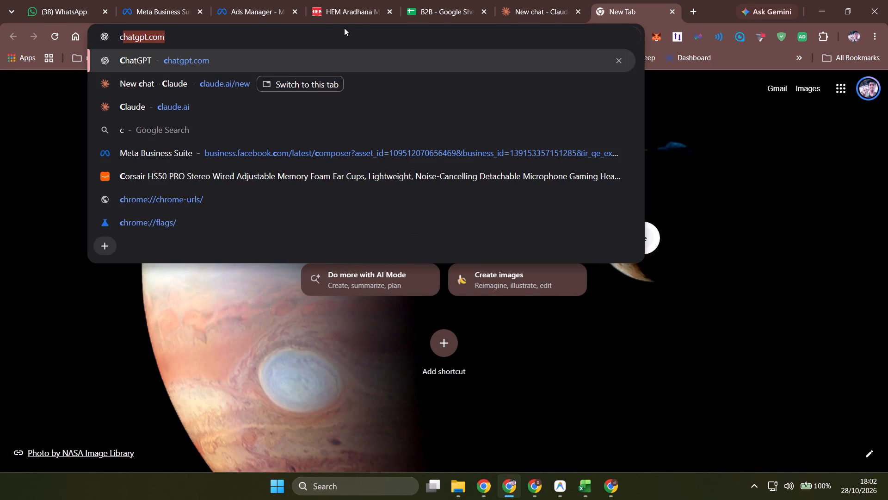
pyautogui.press('BackSpace')
pyautogui.press('BackSpace')
pyautogui.write('sign')
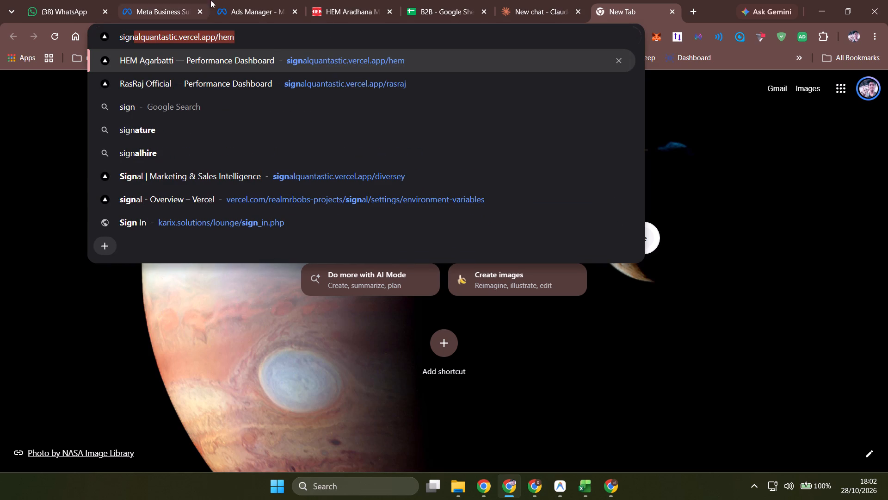
pyautogui.click(299, 63)
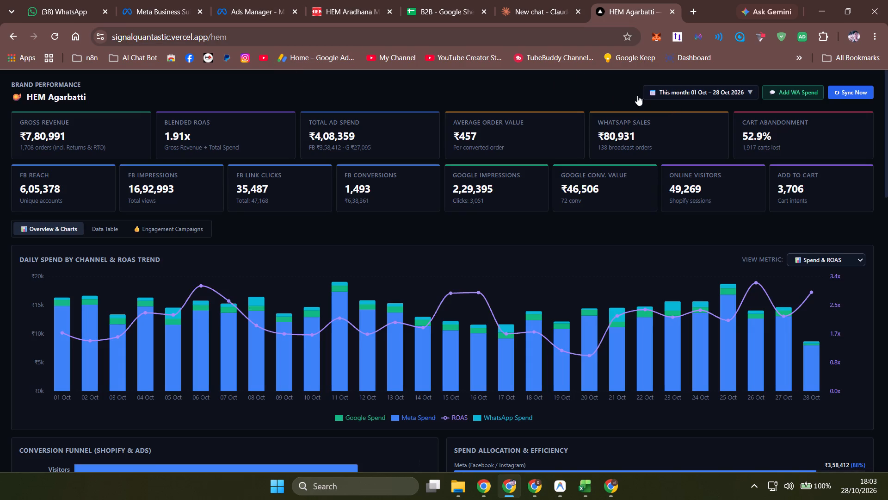
# Check this month's total ad spend on the dashboard and the current date in the system calendar.
pyautogui.tripleClick(331, 136)
pyautogui.click(334, 141)
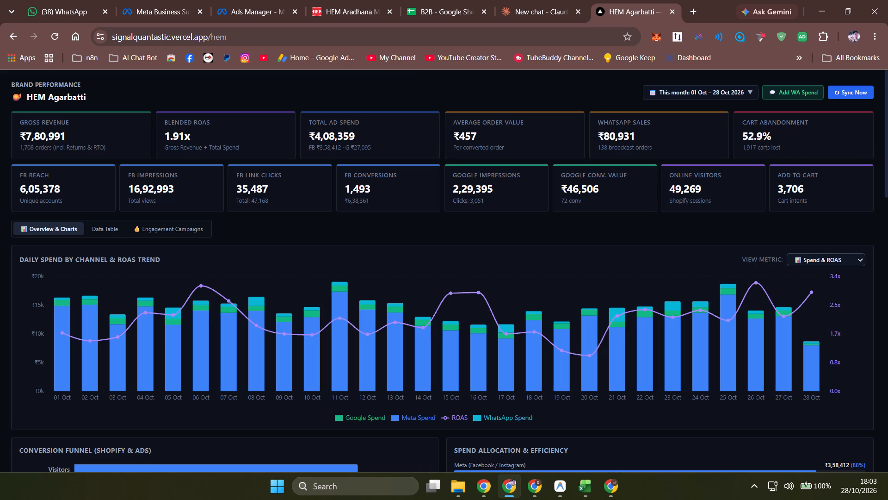
pyautogui.moveTo(316, 136); pyautogui.dragTo(378, 137)
pyautogui.click(860, 494)
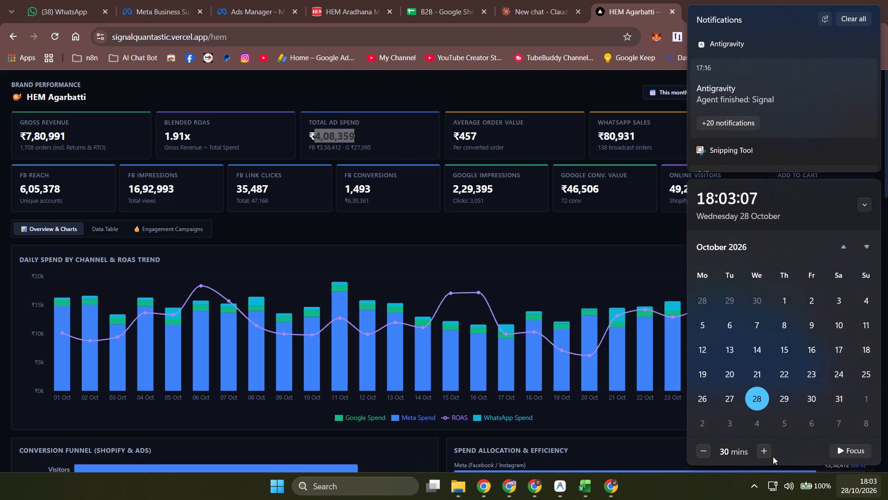
pyautogui.click(537, 240)
# Switch the dashboard's date range to the Today preset to view the day's revenue, ROAS and ad spend.
pyautogui.click(715, 88)
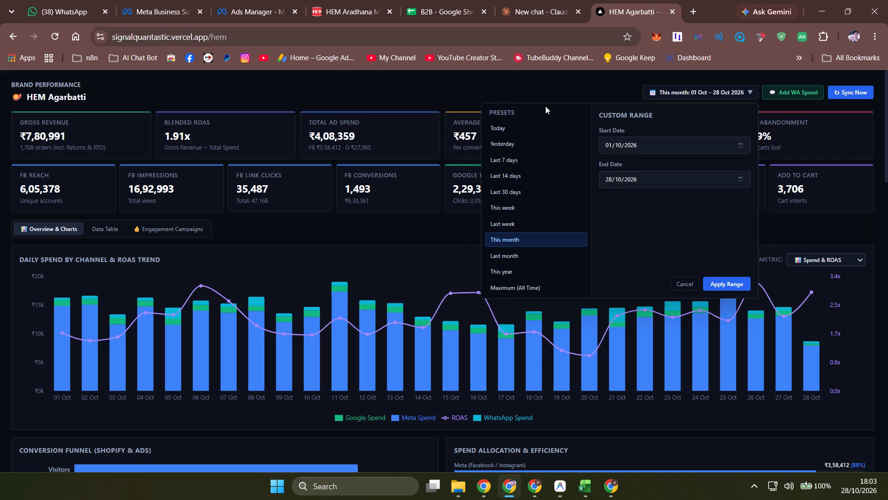
pyautogui.click(528, 119)
pyautogui.click(524, 125)
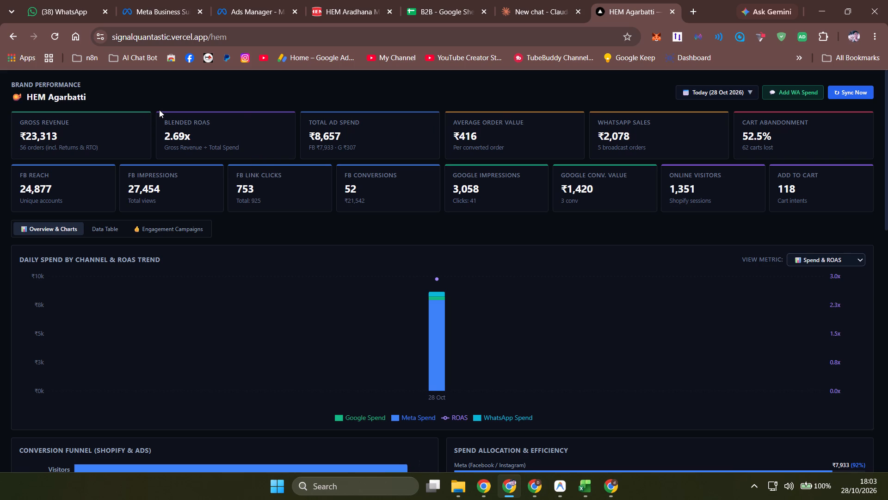
# Open the dashboard's date range options.
pyautogui.click(724, 96)
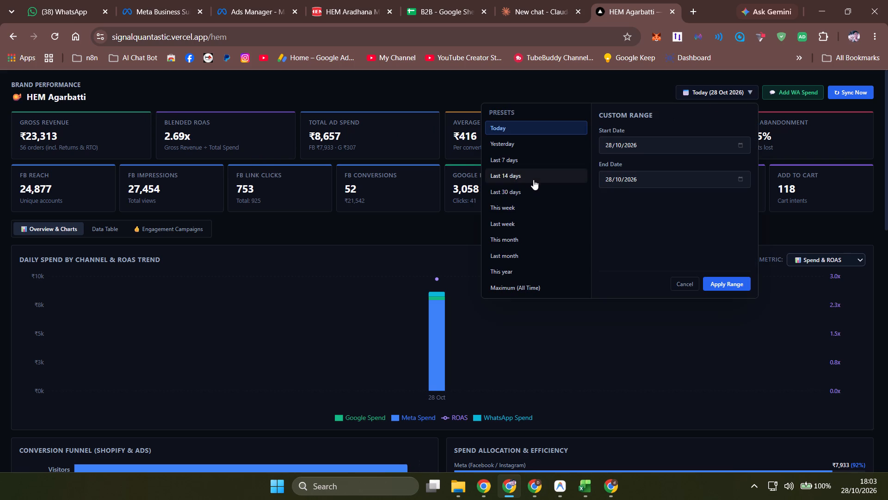
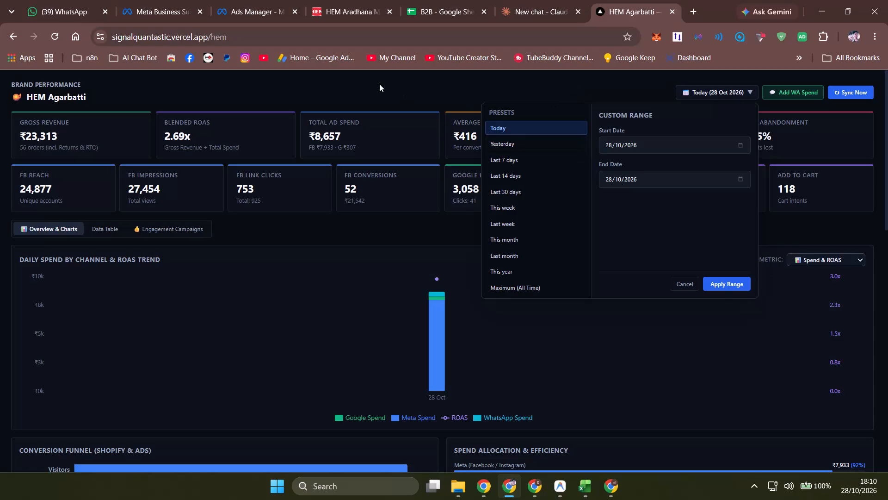
# Calculate 73*30 in the address bar of a new browser tab.
pyautogui.click(247, 33)
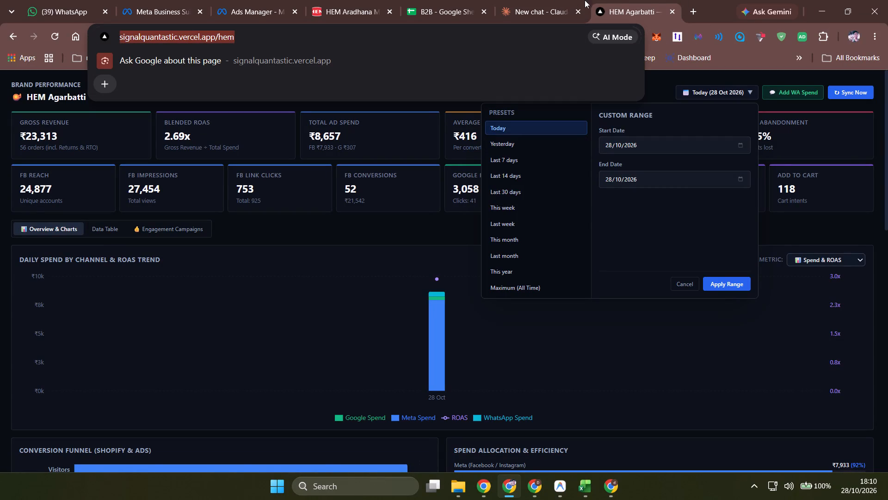
pyautogui.click(695, 6)
pyautogui.click(546, 31)
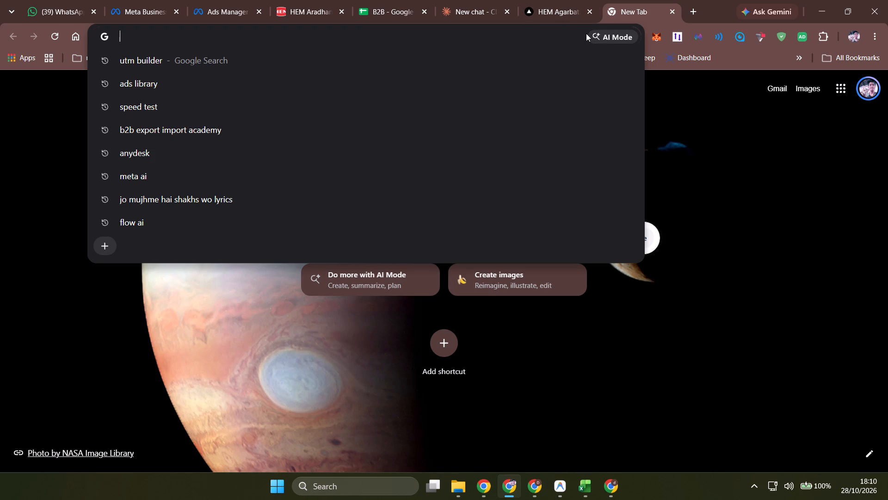
pyautogui.write('73*')
pyautogui.write('30')
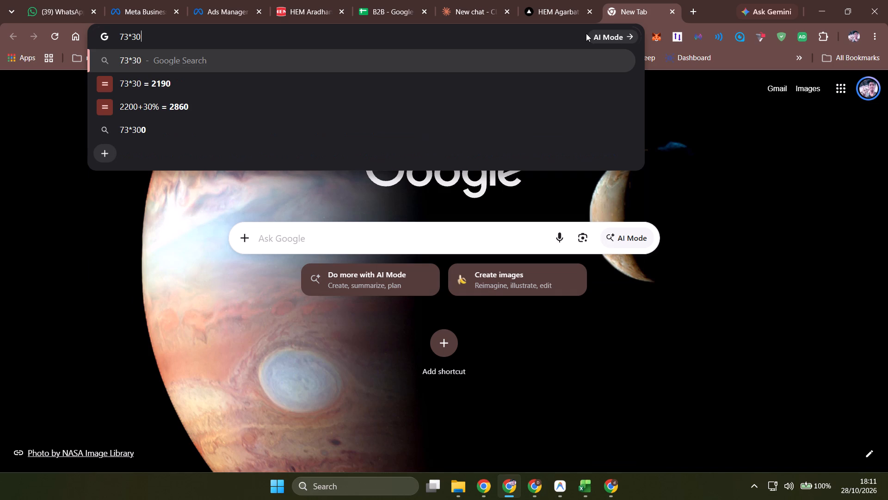
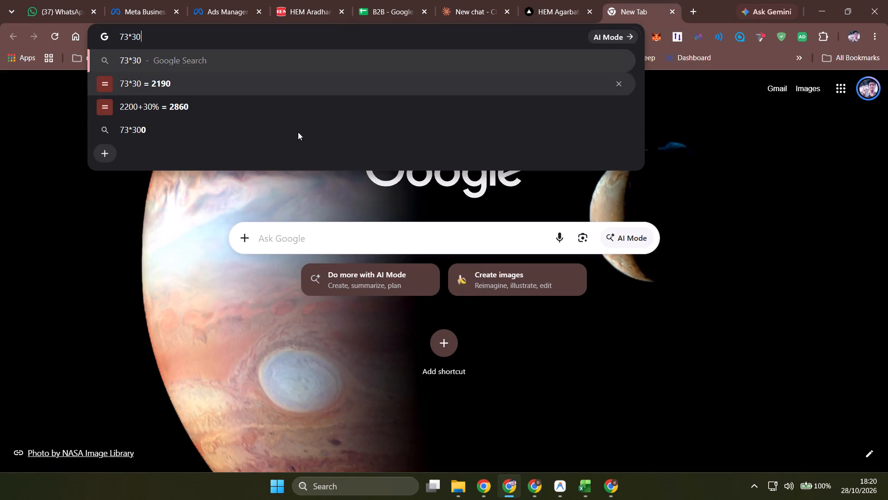
# Switch back to Ads Manager and clear the selection of the q_diwalicampaign_19102026 campaign.
pyautogui.click(219, 0)
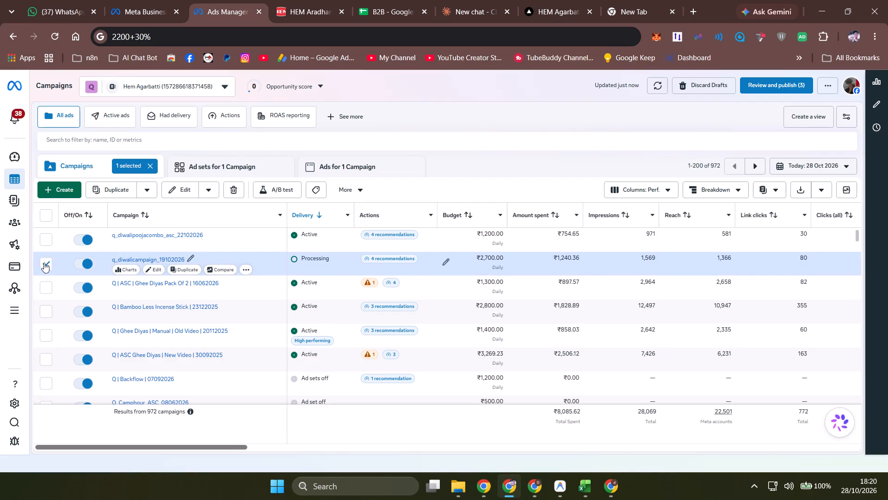
pyautogui.click(42, 262)
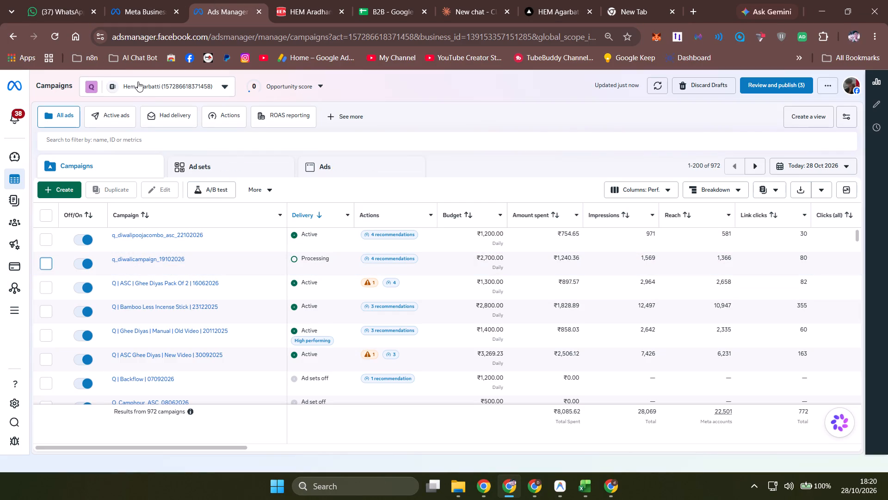
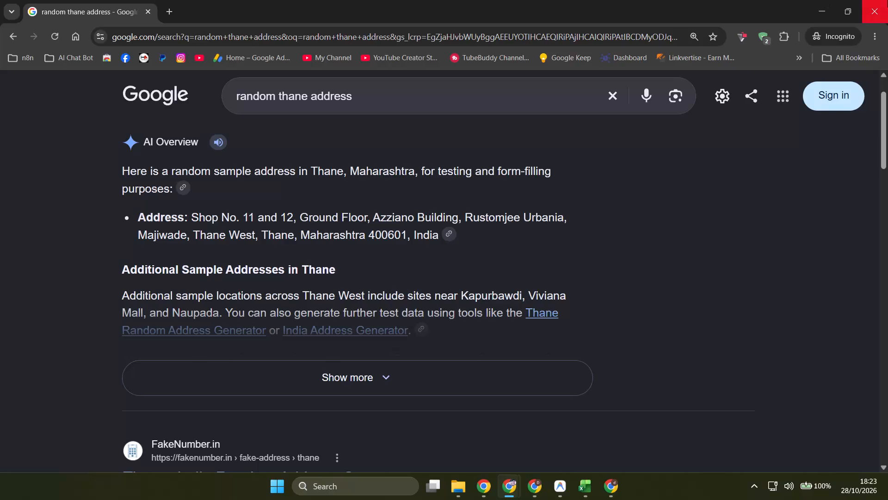
# Close the incognito browser window holding the random Thane address search.
pyautogui.click(887, 0)
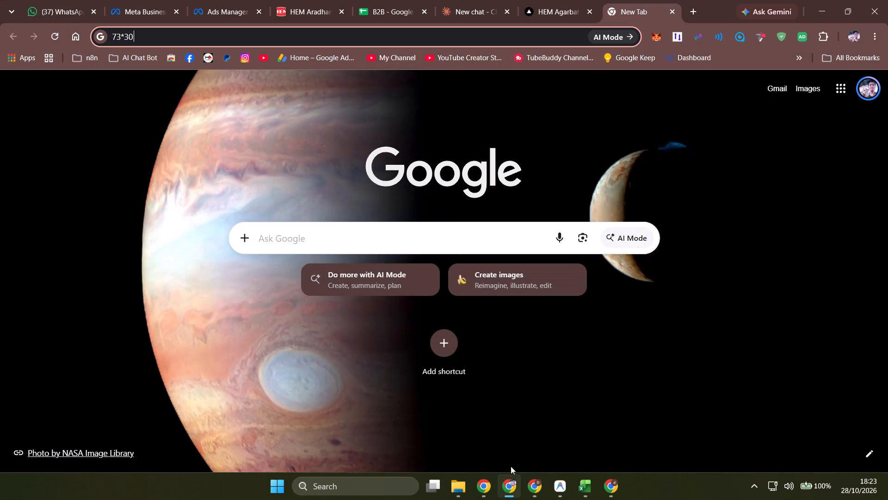
# Return to Ads Manager and switch the ad account to RasRaj Official in the Quantastic Marketing portfolio.
pyautogui.click(604, 485)
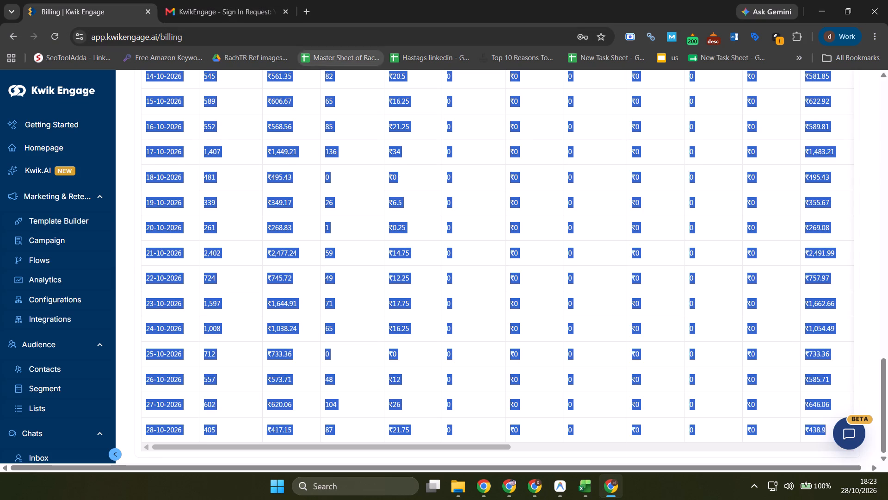
pyautogui.click(518, 491)
pyautogui.click(210, 0)
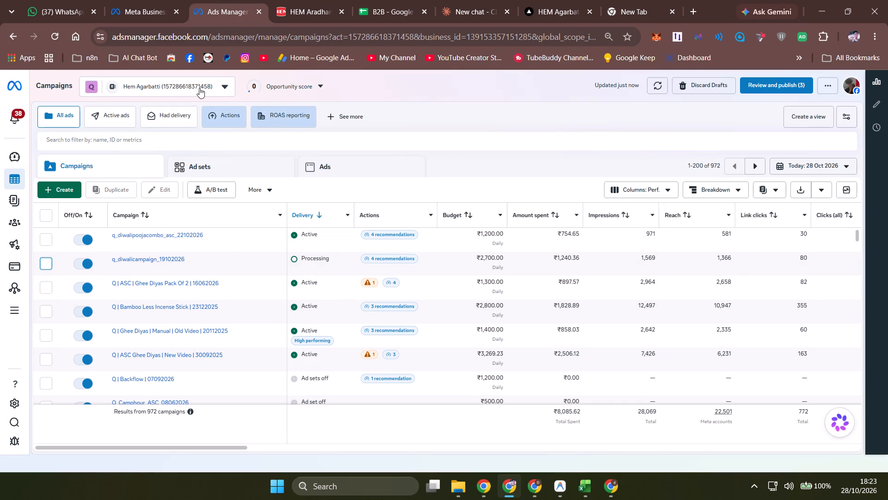
pyautogui.click(199, 88)
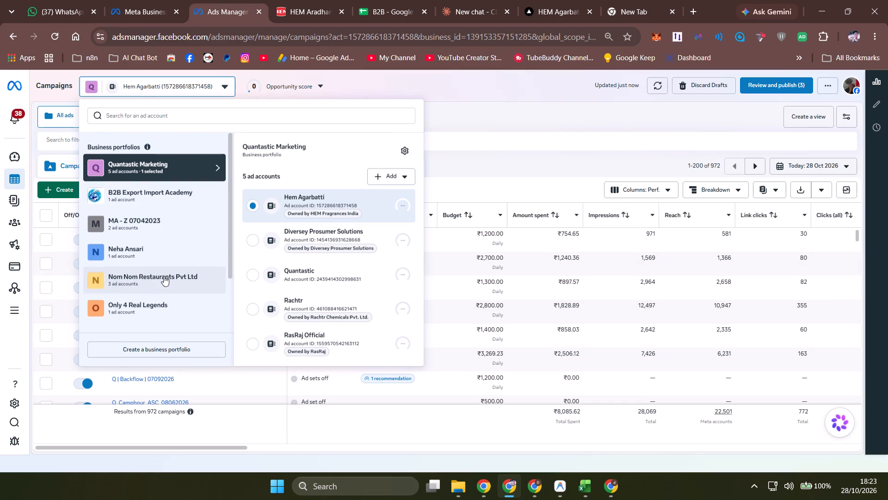
pyautogui.scroll(-2, 164, 276)
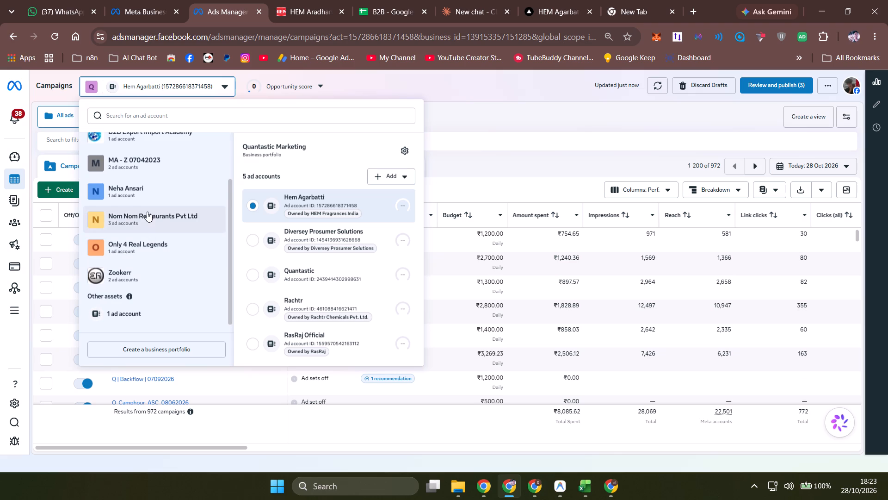
pyautogui.scroll(2, 147, 211)
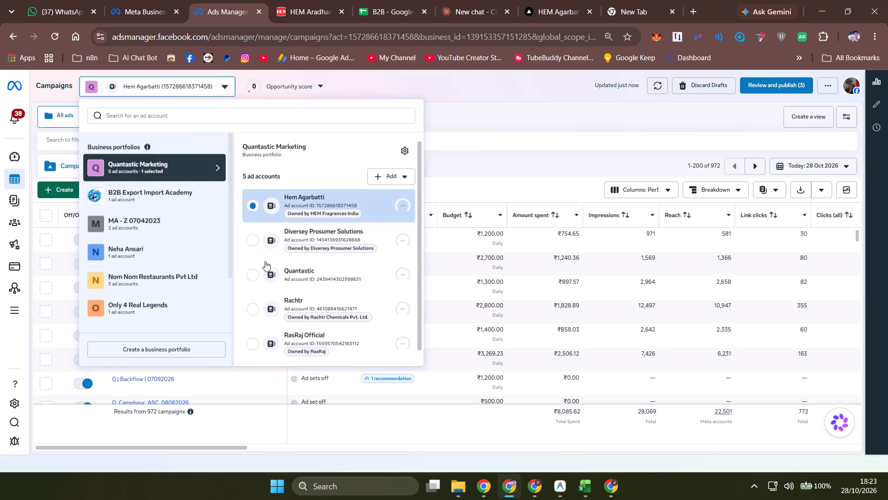
pyautogui.click(257, 342)
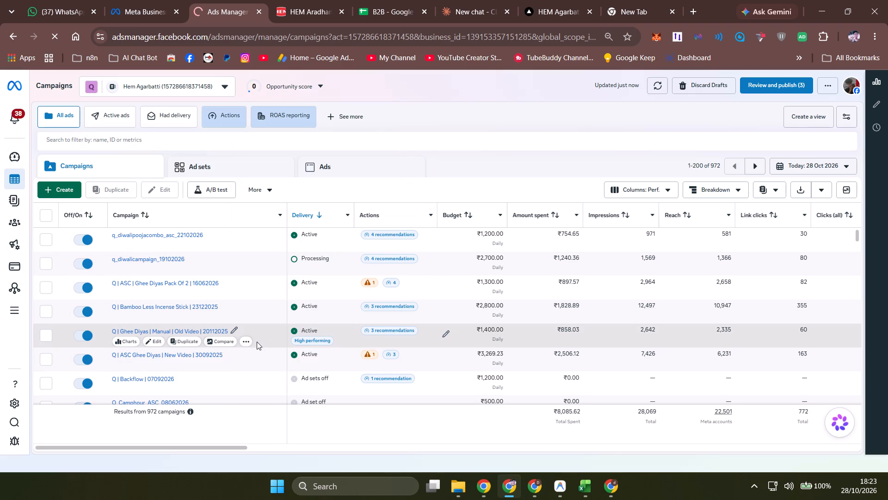
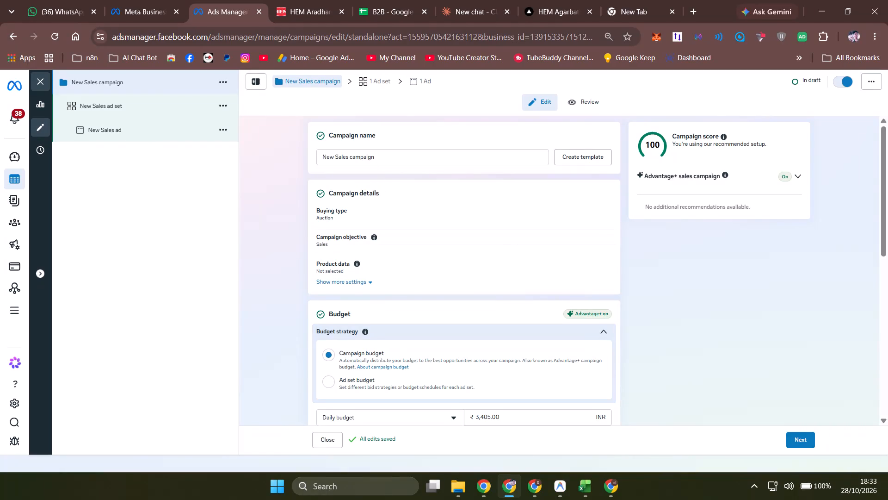
# Rename the draft New Sales campaign as q_ and close its editor, returning to the campaigns list.
pyautogui.tripleClick(372, 160)
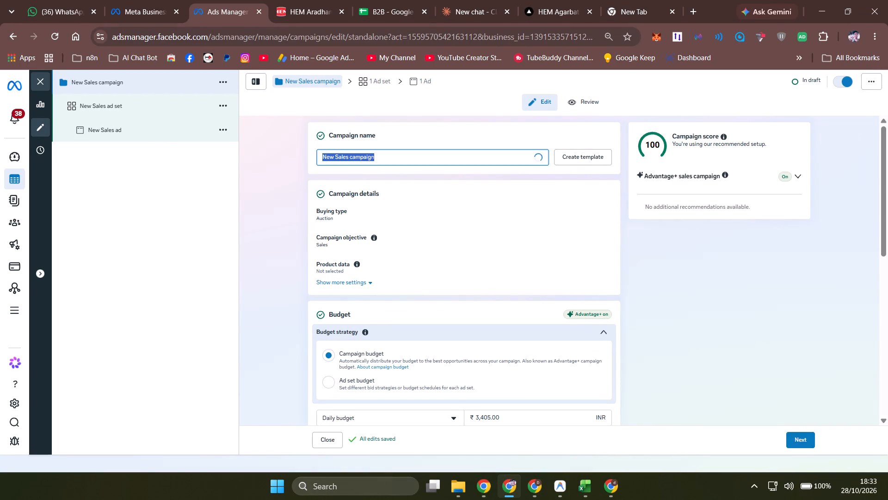
pyautogui.write('q_')
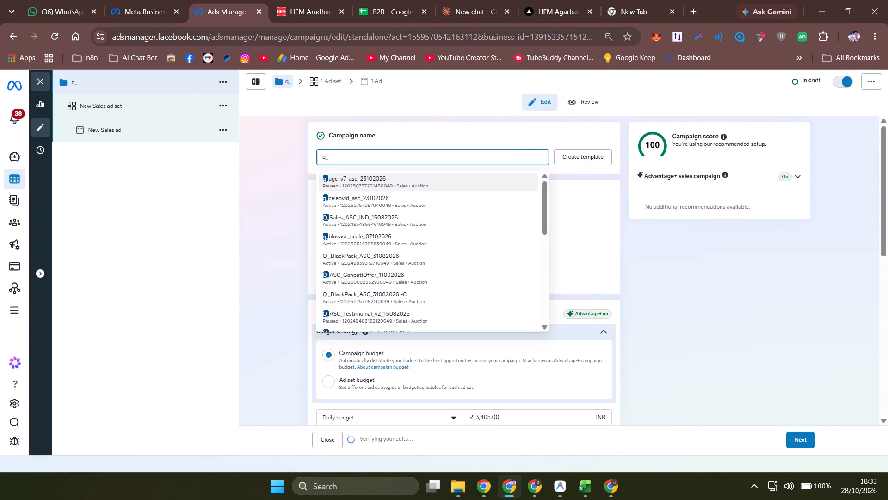
pyautogui.click(191, 175)
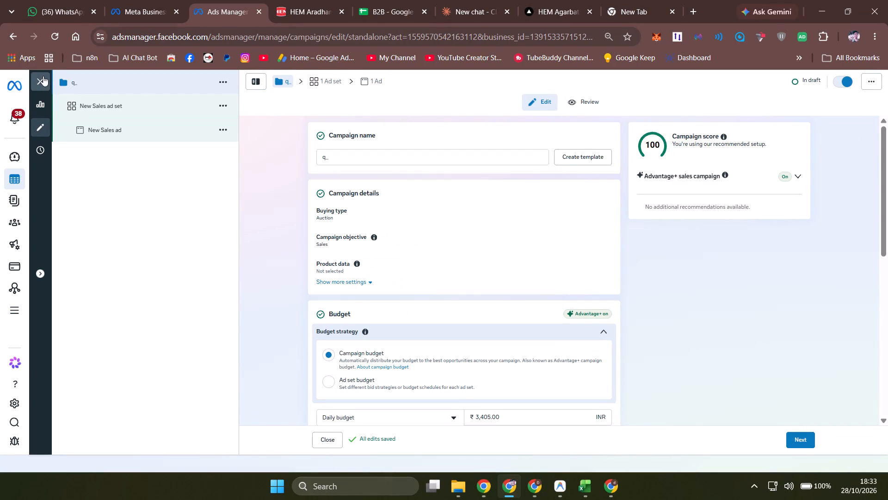
pyautogui.click(42, 78)
pyautogui.click(502, 253)
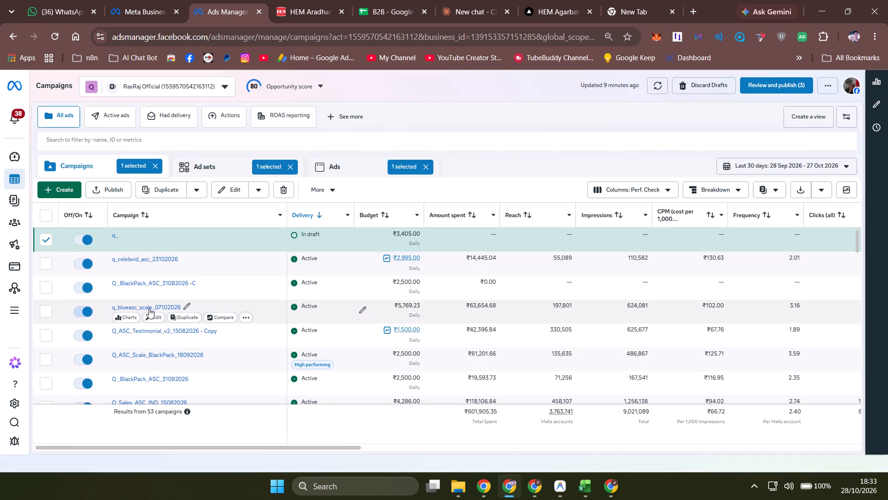
# Open the Testimonial_v4 ad for editing from the BlueAscCampaign ad set in the q_blueasc_scale_07102026 campaign.
pyautogui.click(147, 306)
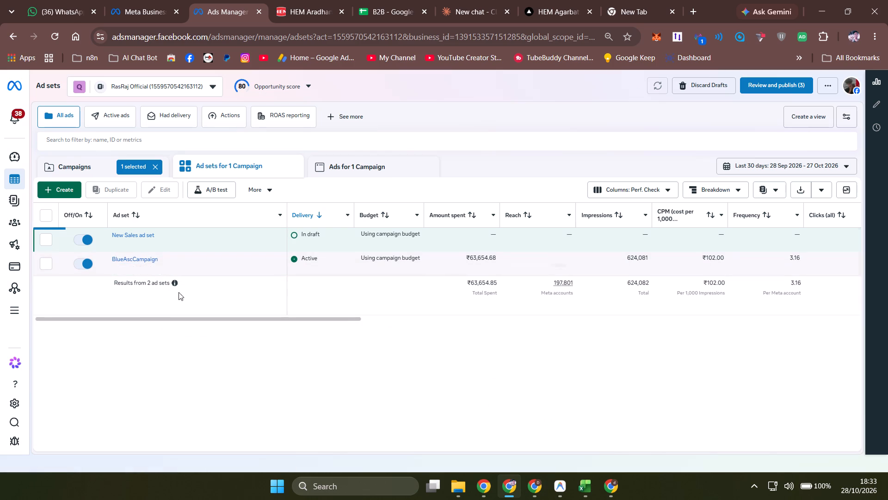
pyautogui.click(136, 259)
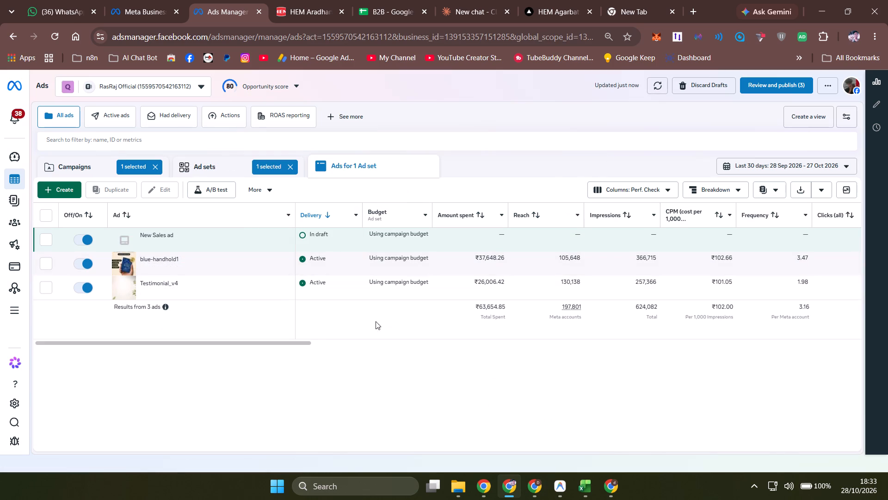
pyautogui.click(186, 296)
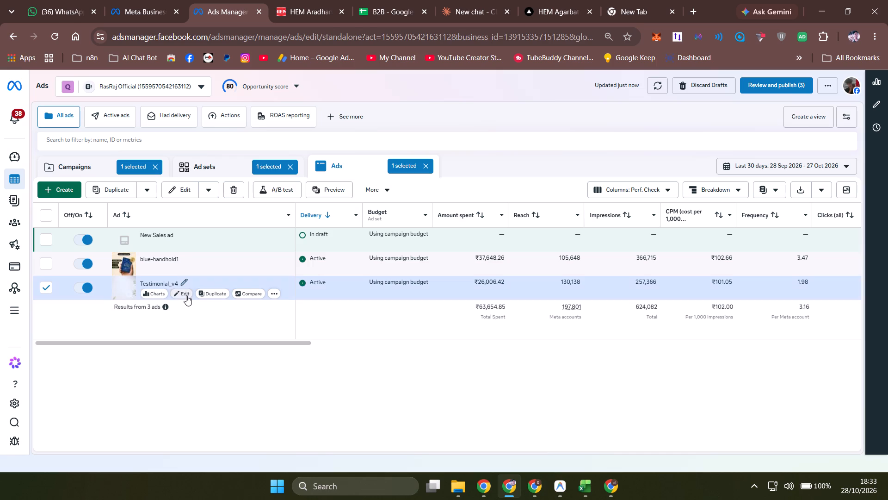
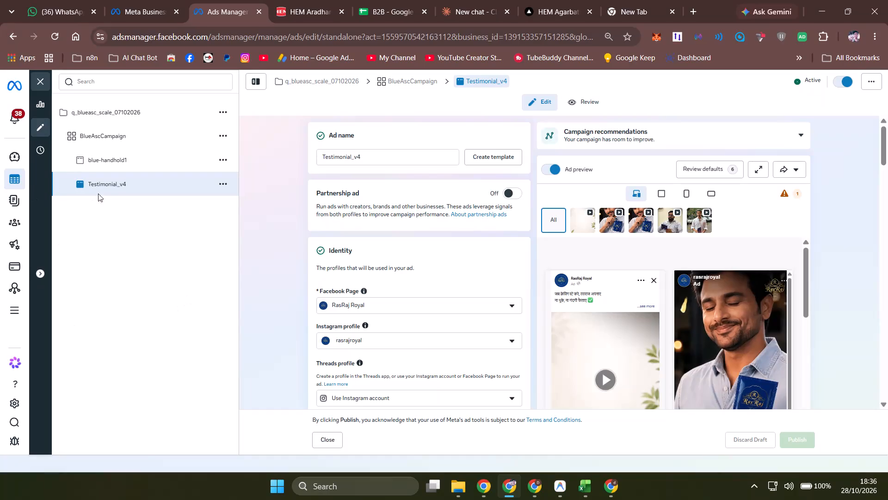
# Review the Testimonial_v4 ad's setup and find the website URL in its Destination section.
pyautogui.scroll(-6, 438, 286)
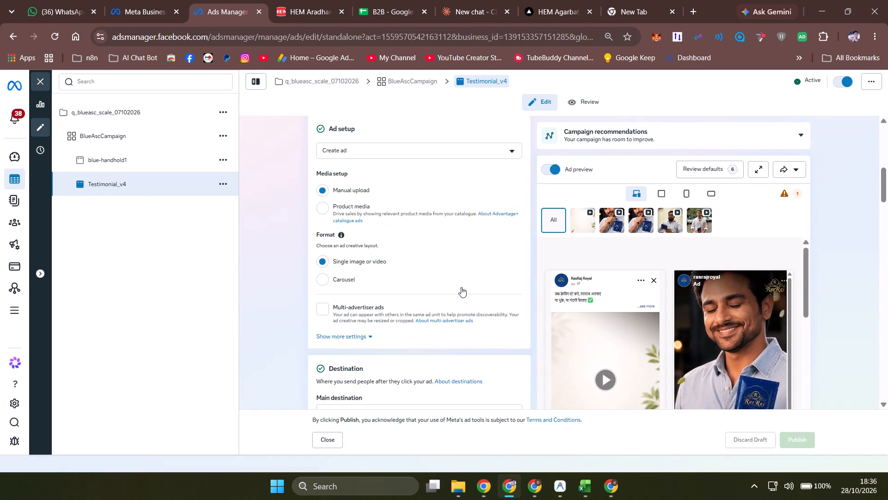
pyautogui.scroll(-3, 461, 287)
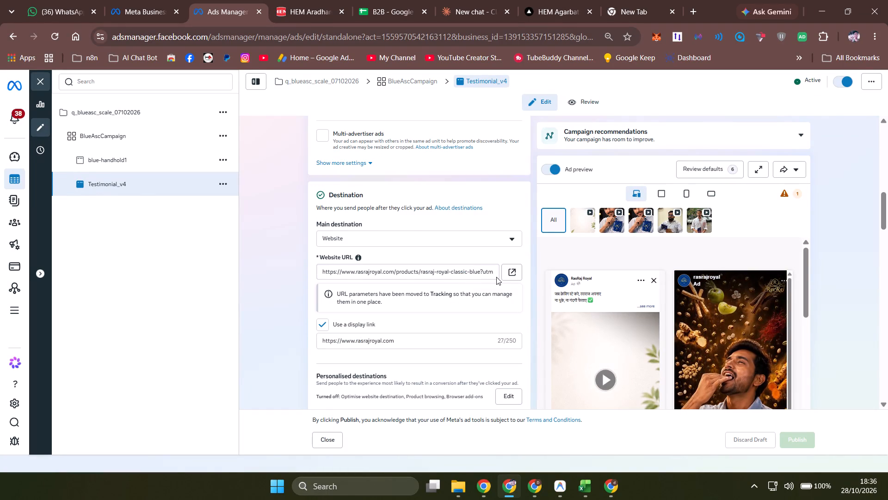